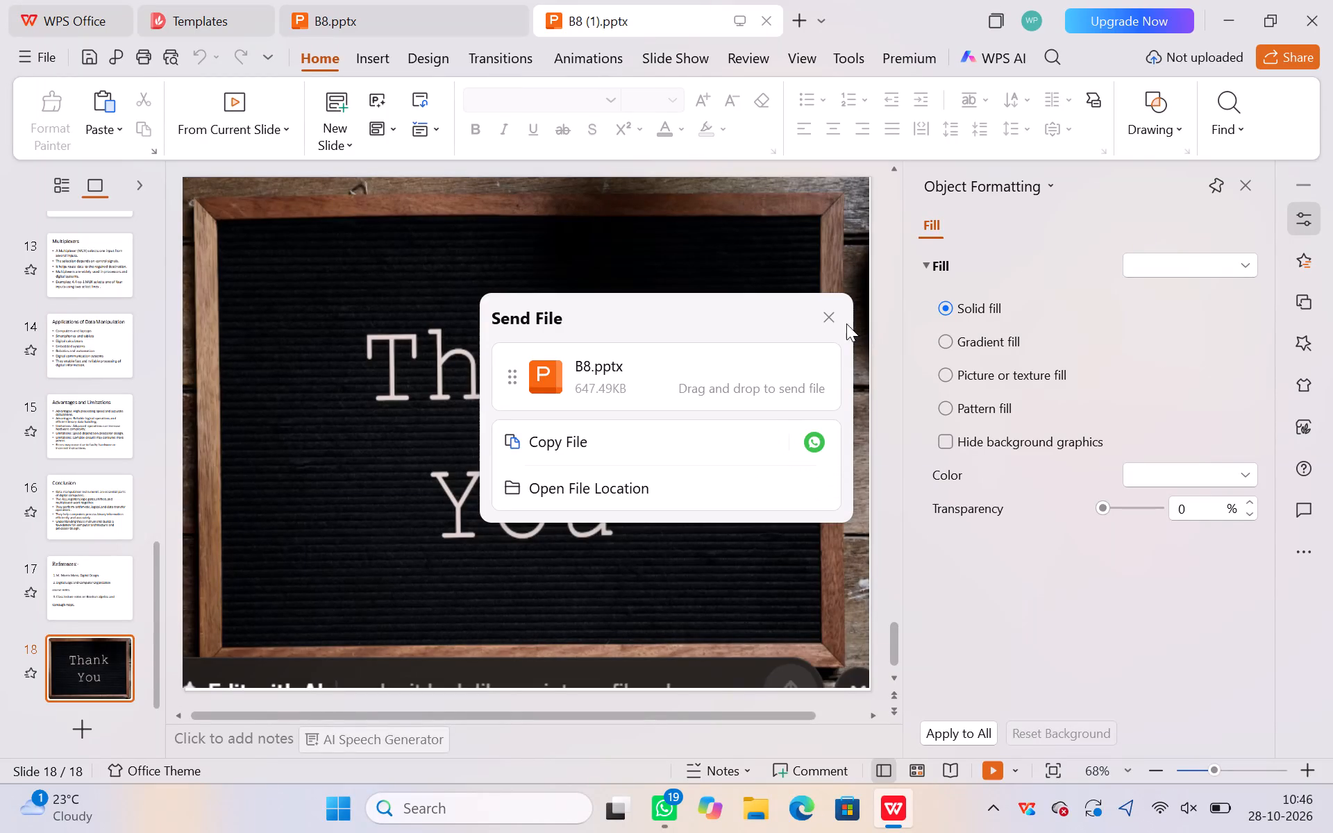
Close the Send File dialog for B8.pptx without copying or sending the file.
{"action": "left_click", "coordinate": [825, 309]}
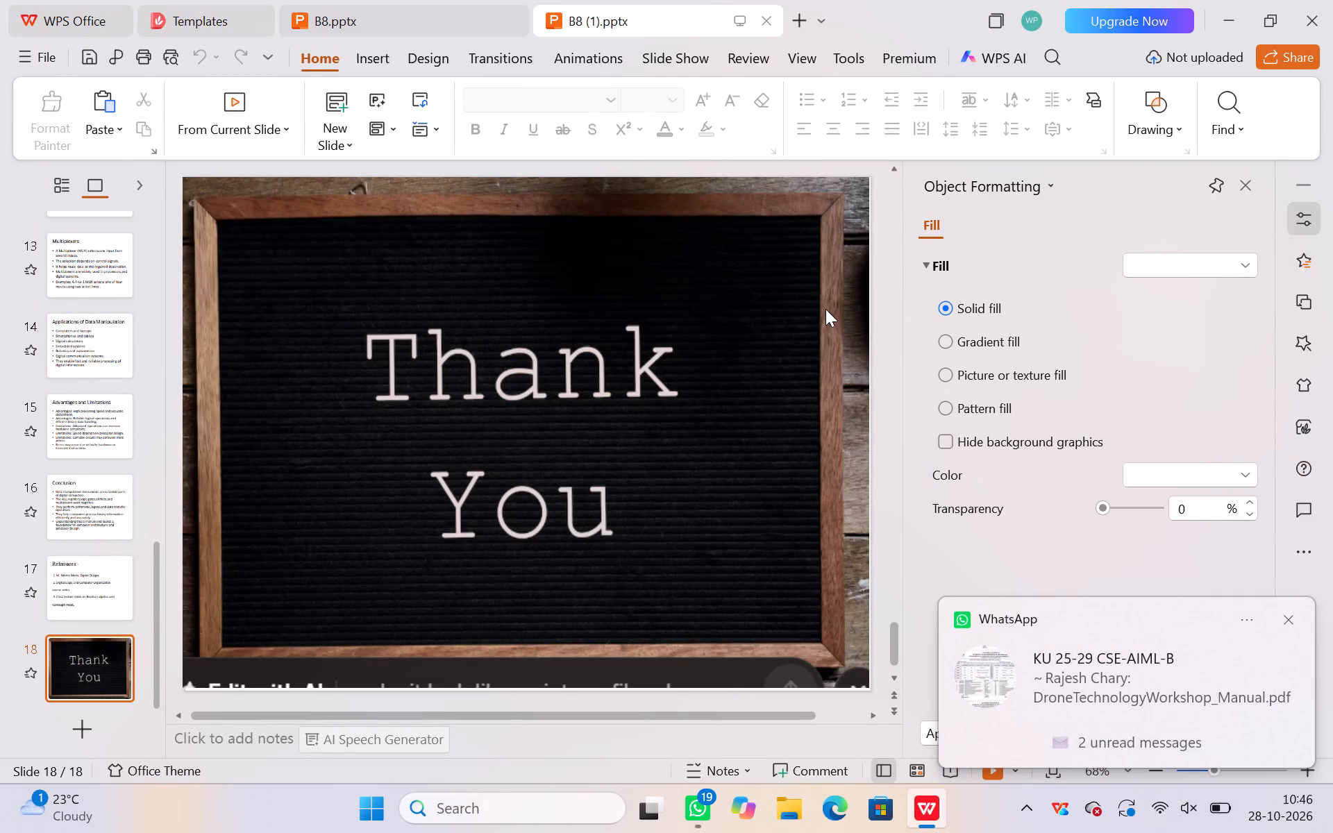
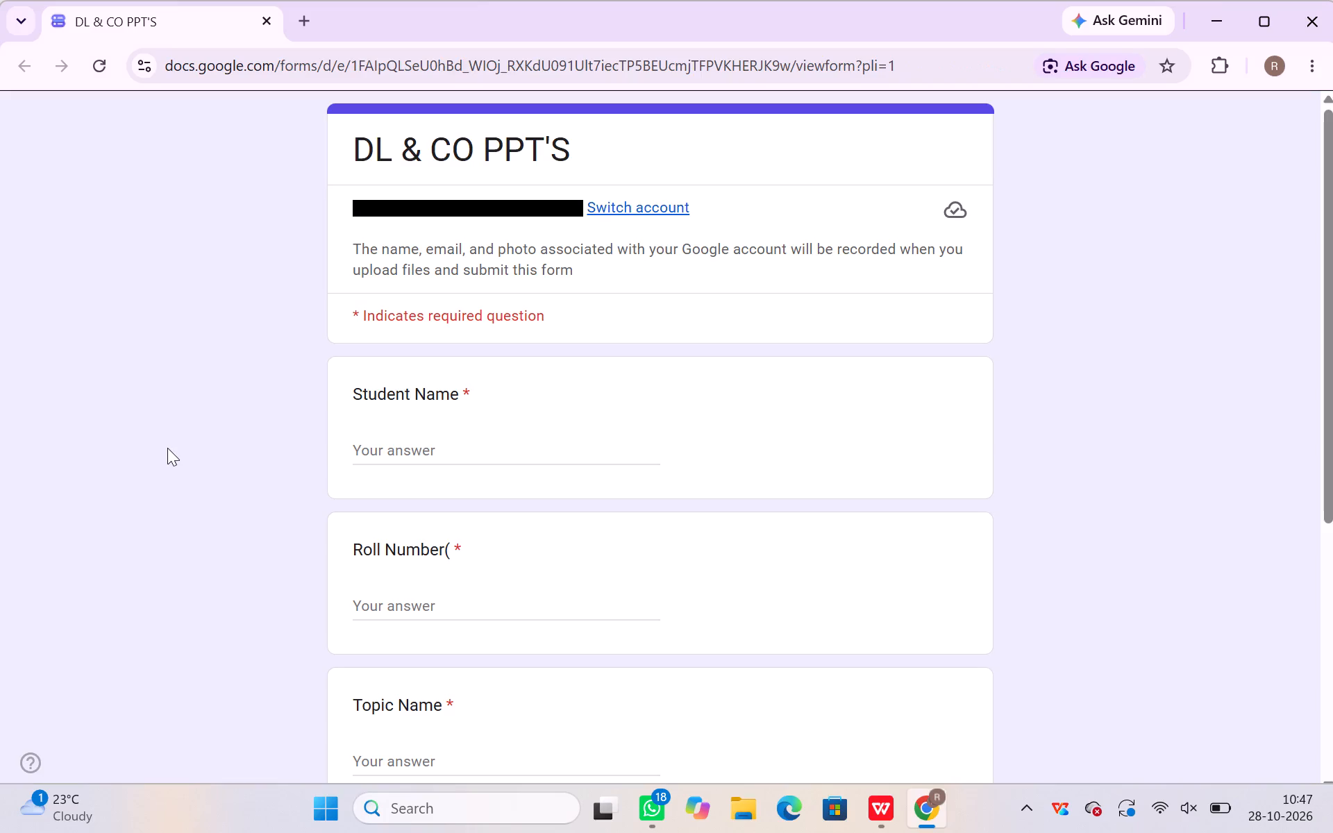
Select the Student Name answer field in the DL & CO PPT'S form in Google Chrome.
{"action": "left_click", "coordinate": [423, 465]}
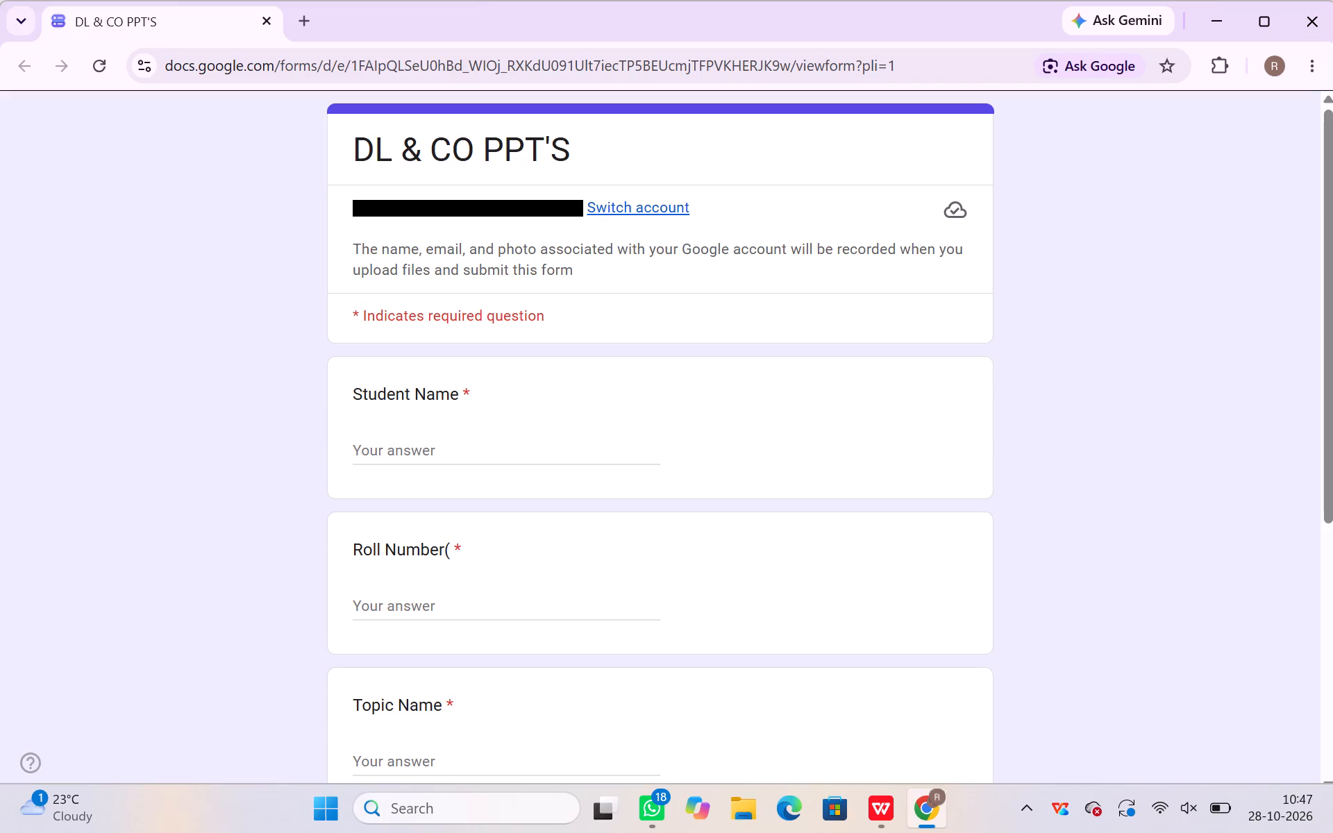
Fill in the Student Name answer with the student's full name, capitalising each word.
{"action": "left_click", "coordinate": [419, 437]}
{"action": "left_click", "coordinate": [414, 451]}
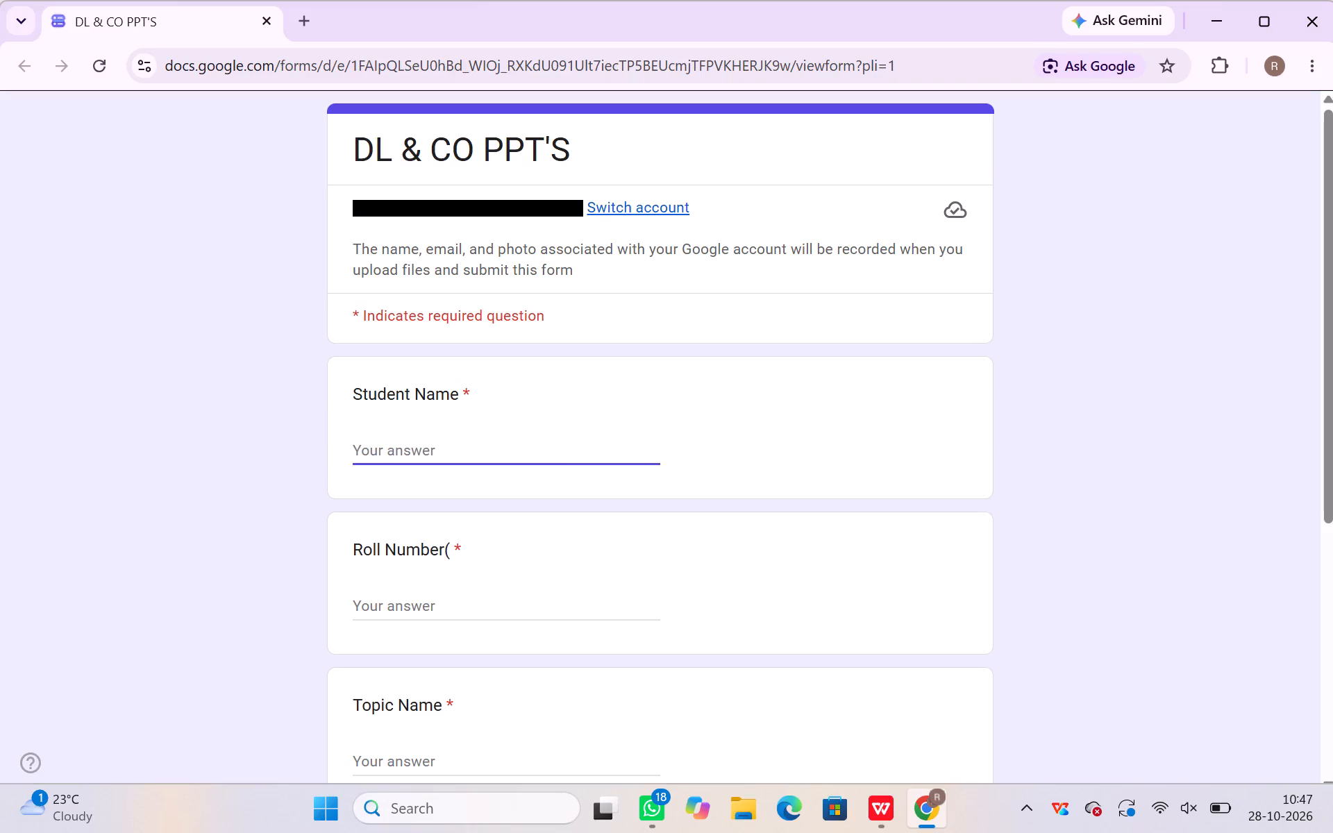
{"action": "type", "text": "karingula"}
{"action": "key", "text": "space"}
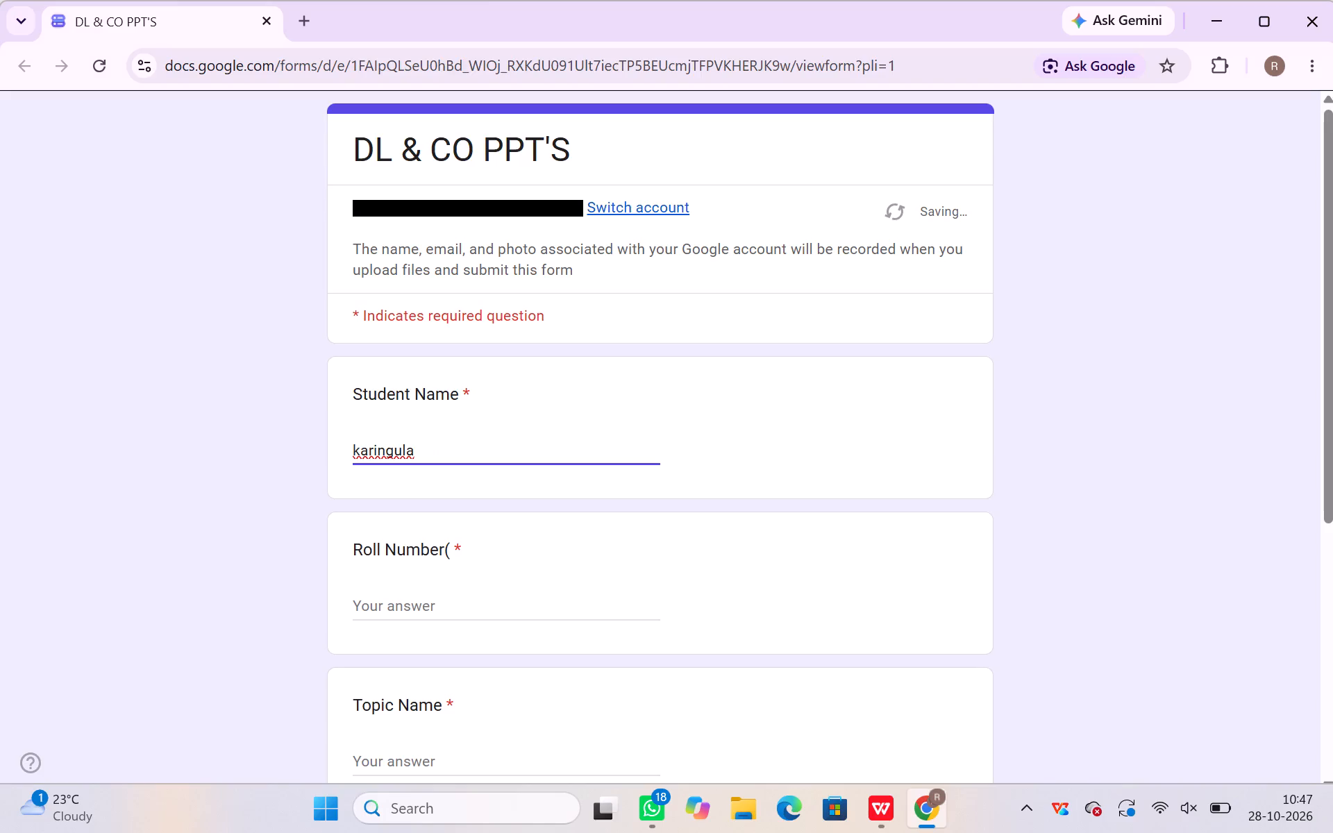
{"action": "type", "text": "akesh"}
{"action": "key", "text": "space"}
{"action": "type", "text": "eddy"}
{"action": "left_click", "coordinate": [361, 452]}
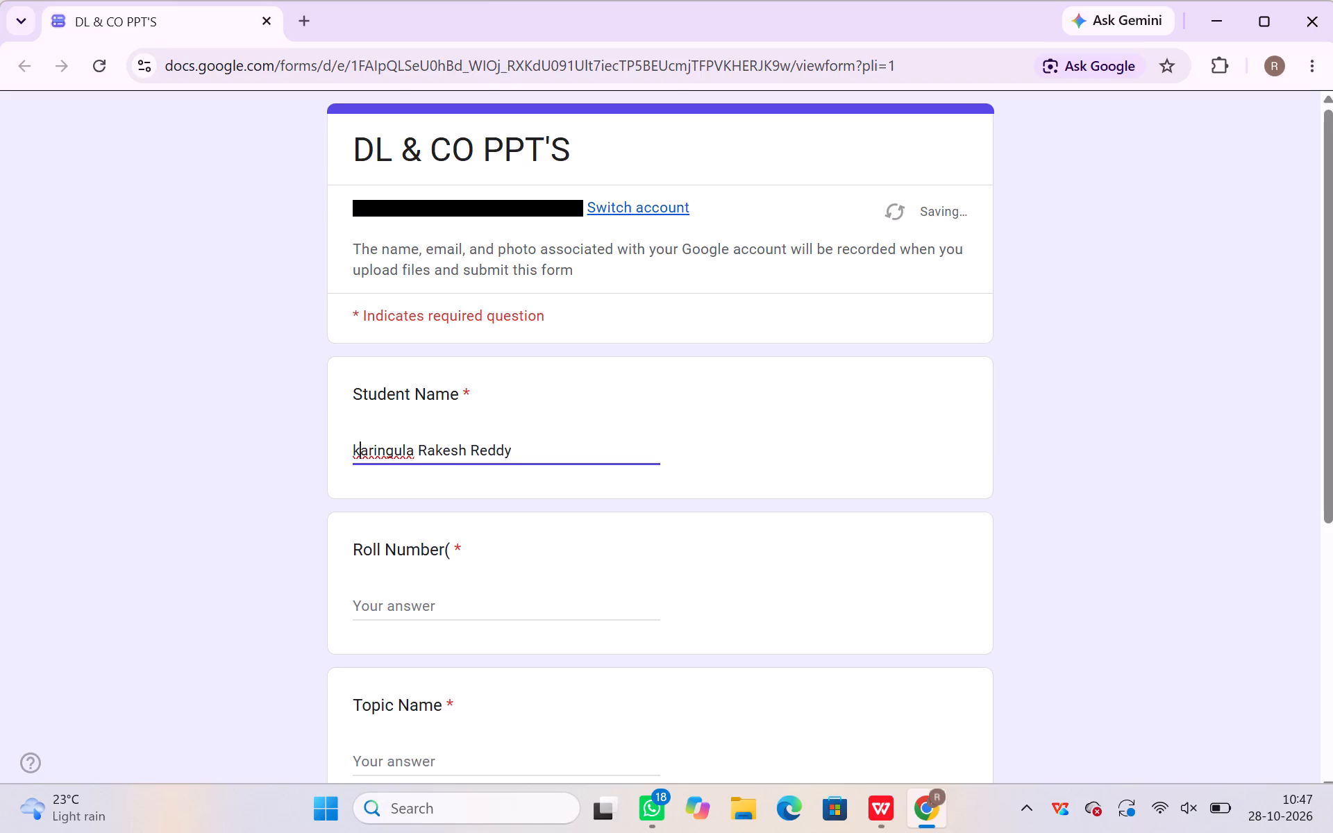
{"action": "key", "text": "BackSpace"}
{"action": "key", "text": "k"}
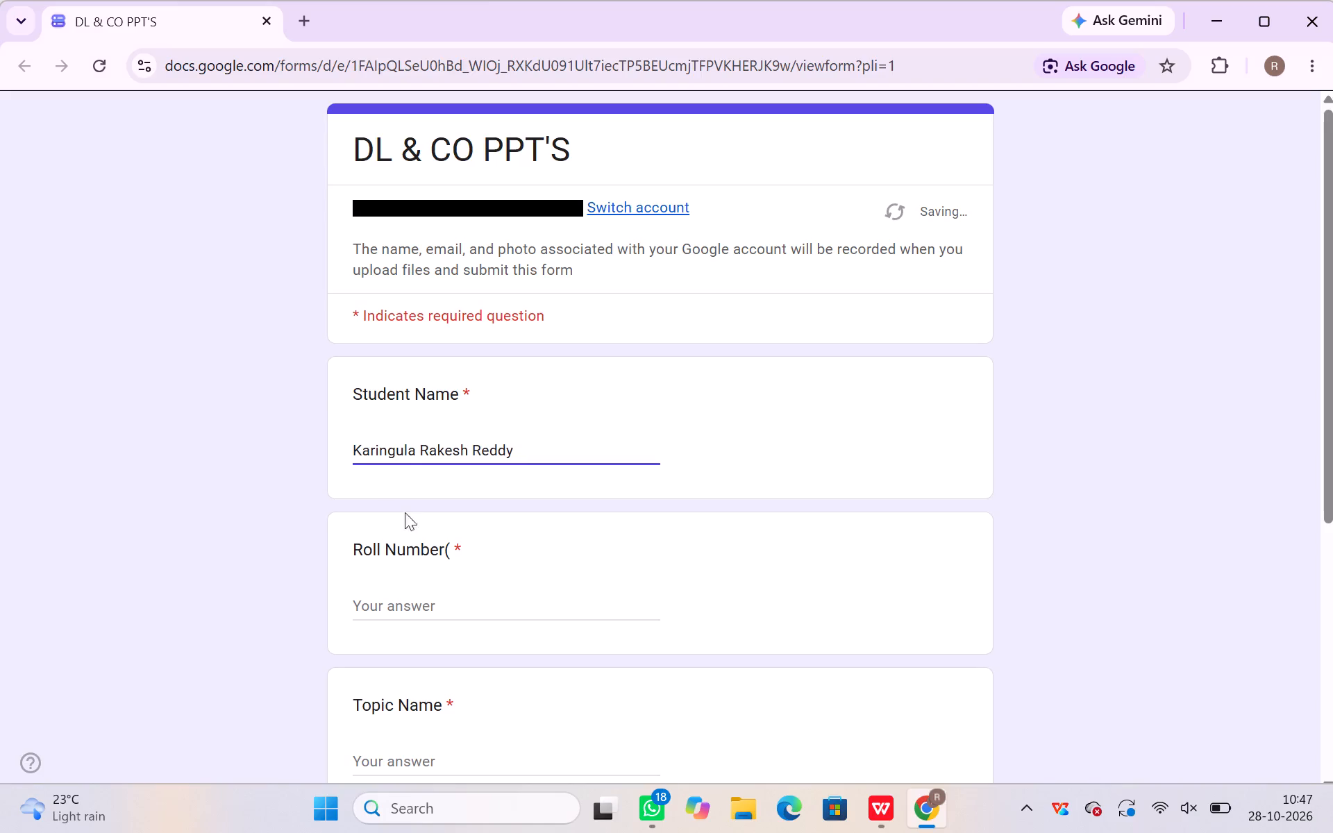
Fill in the Roll Number answer with the student's roll number.
{"action": "left_click", "coordinate": [408, 597]}
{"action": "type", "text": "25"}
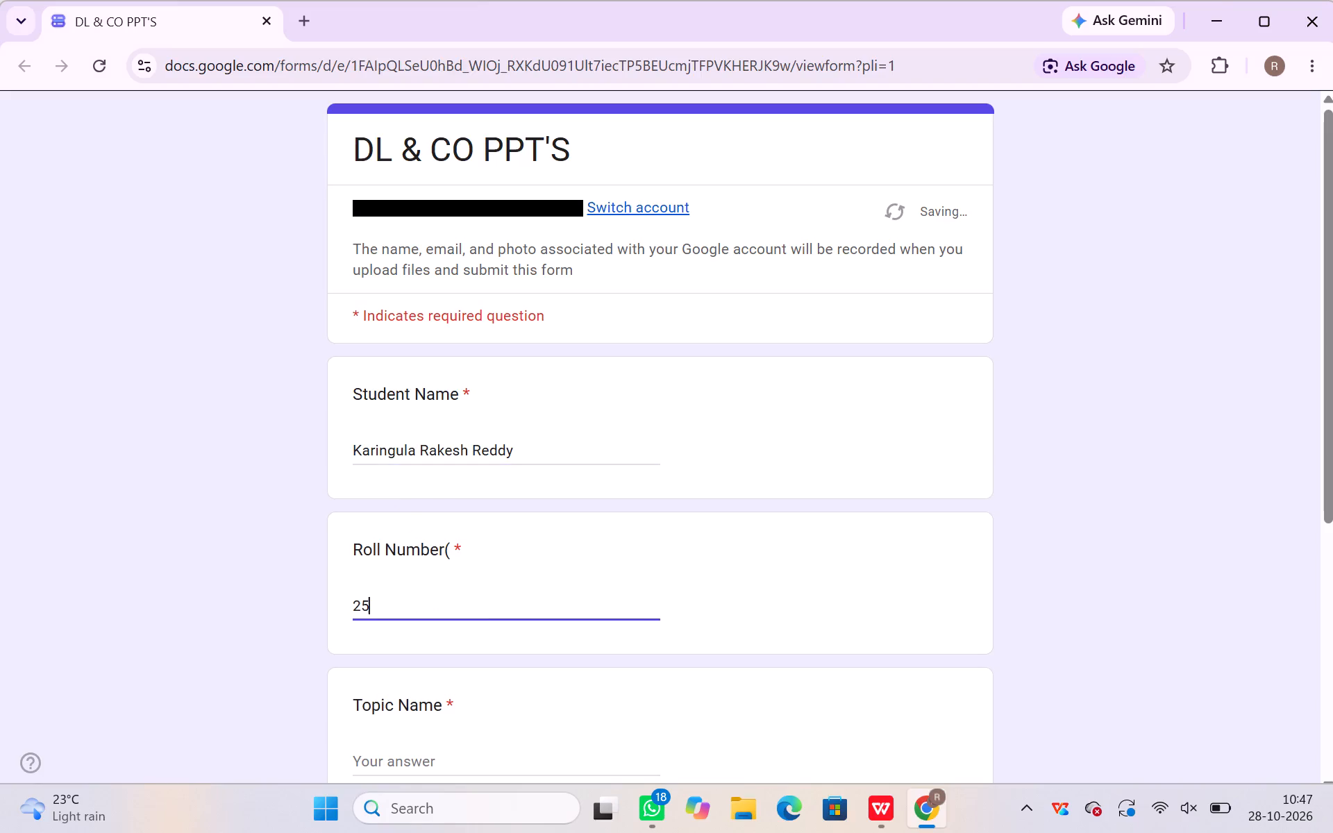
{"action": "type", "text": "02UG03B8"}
Enter "Manipulation" as the Topic Name answer, with only its first letter capitalised.
{"action": "scroll", "coordinate": [408, 597], "scroll_direction": "down", "scroll_amount": 2}
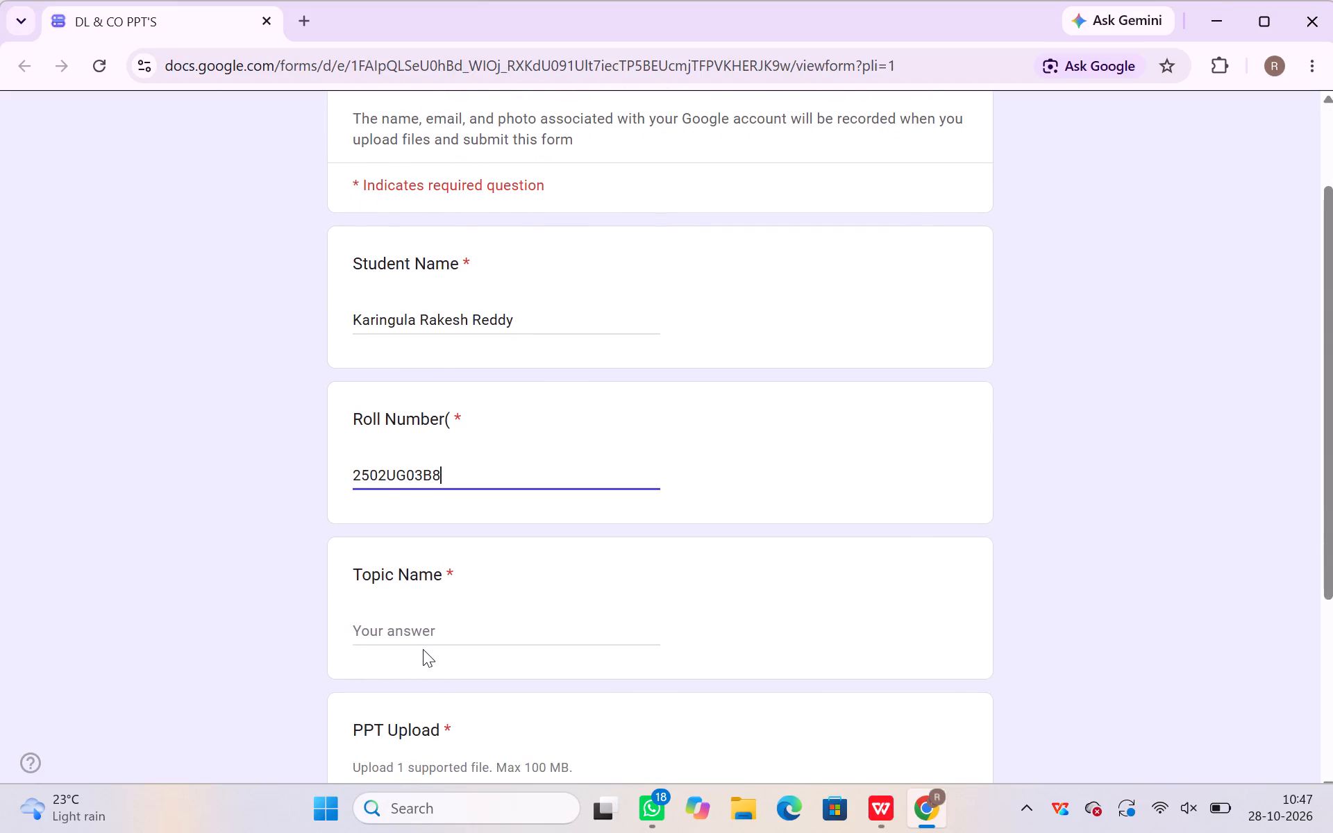
{"action": "left_click", "coordinate": [563, 625]}
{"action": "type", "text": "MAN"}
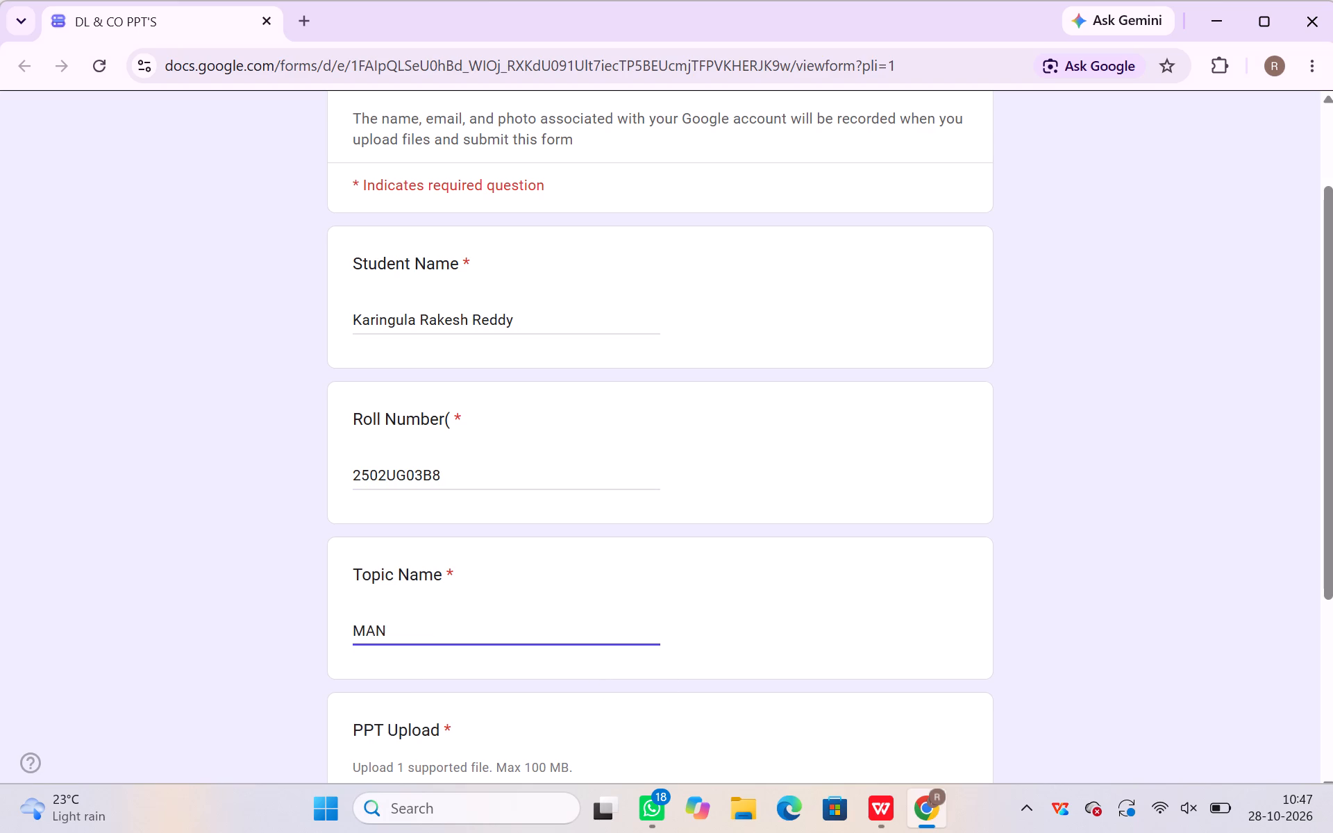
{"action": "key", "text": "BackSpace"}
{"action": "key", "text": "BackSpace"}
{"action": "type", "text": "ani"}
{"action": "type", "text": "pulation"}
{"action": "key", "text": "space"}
{"action": "scroll", "coordinate": [569, 642], "scroll_direction": "down", "scroll_amount": 4}
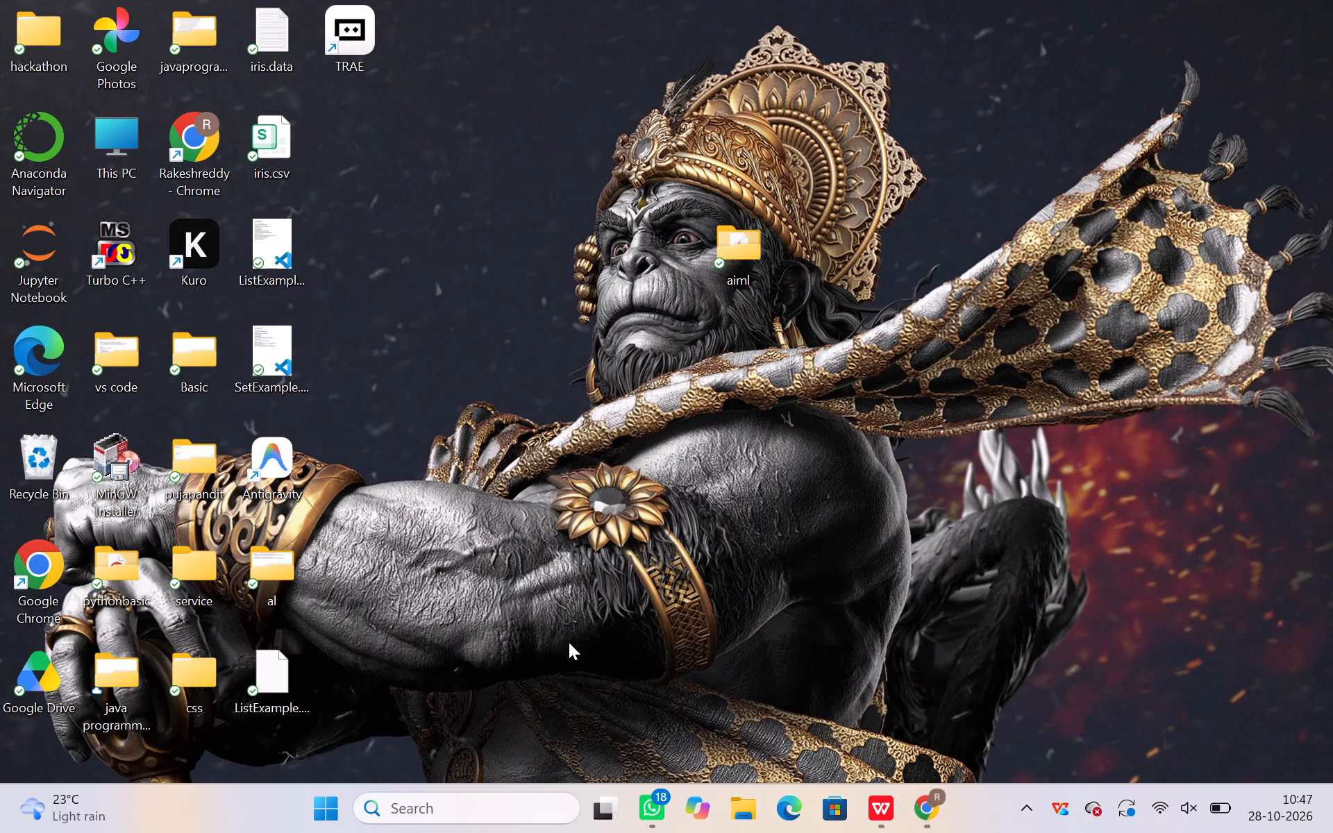
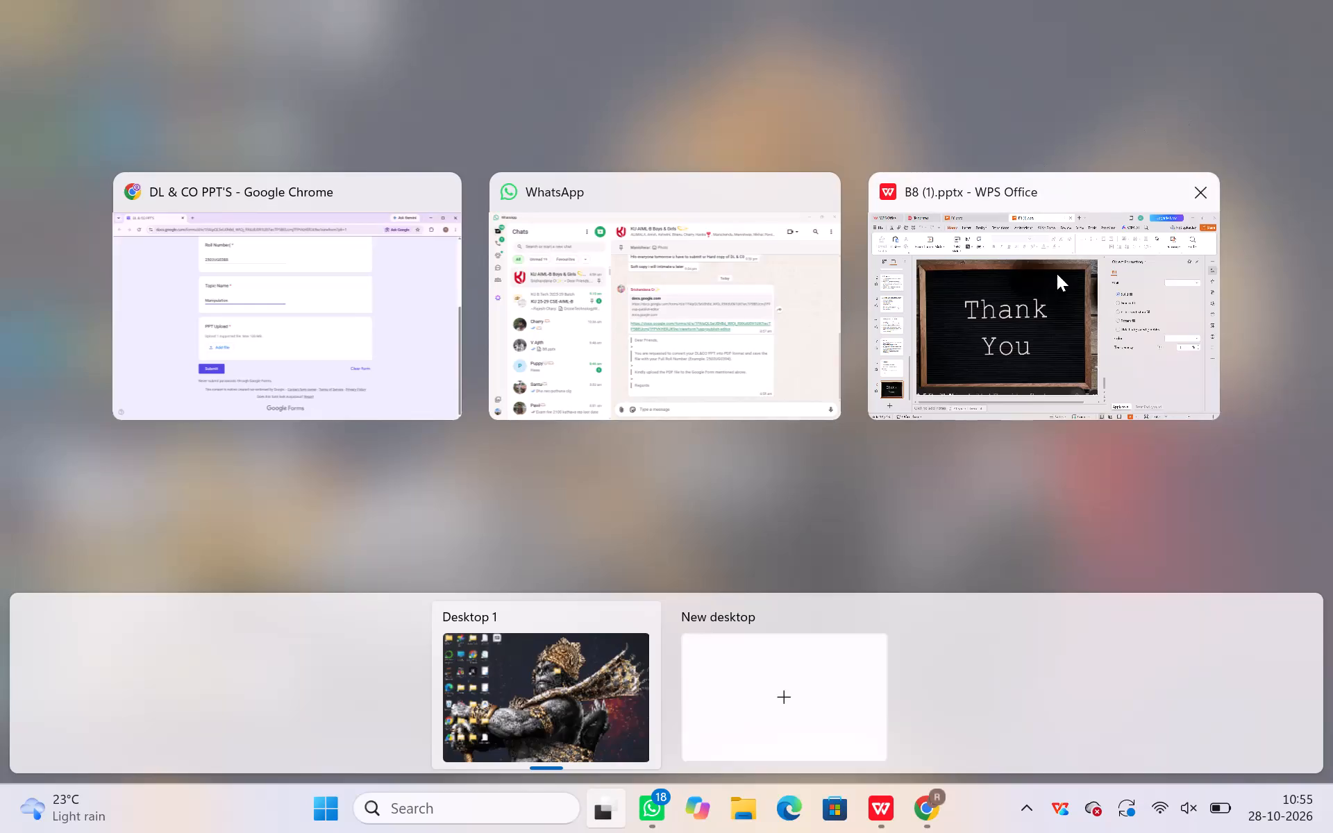
Switch to the B8 (1).pptx presentation in WPS Office and preview its opening slides as a slide show.
{"action": "left_click", "coordinate": [1057, 274]}
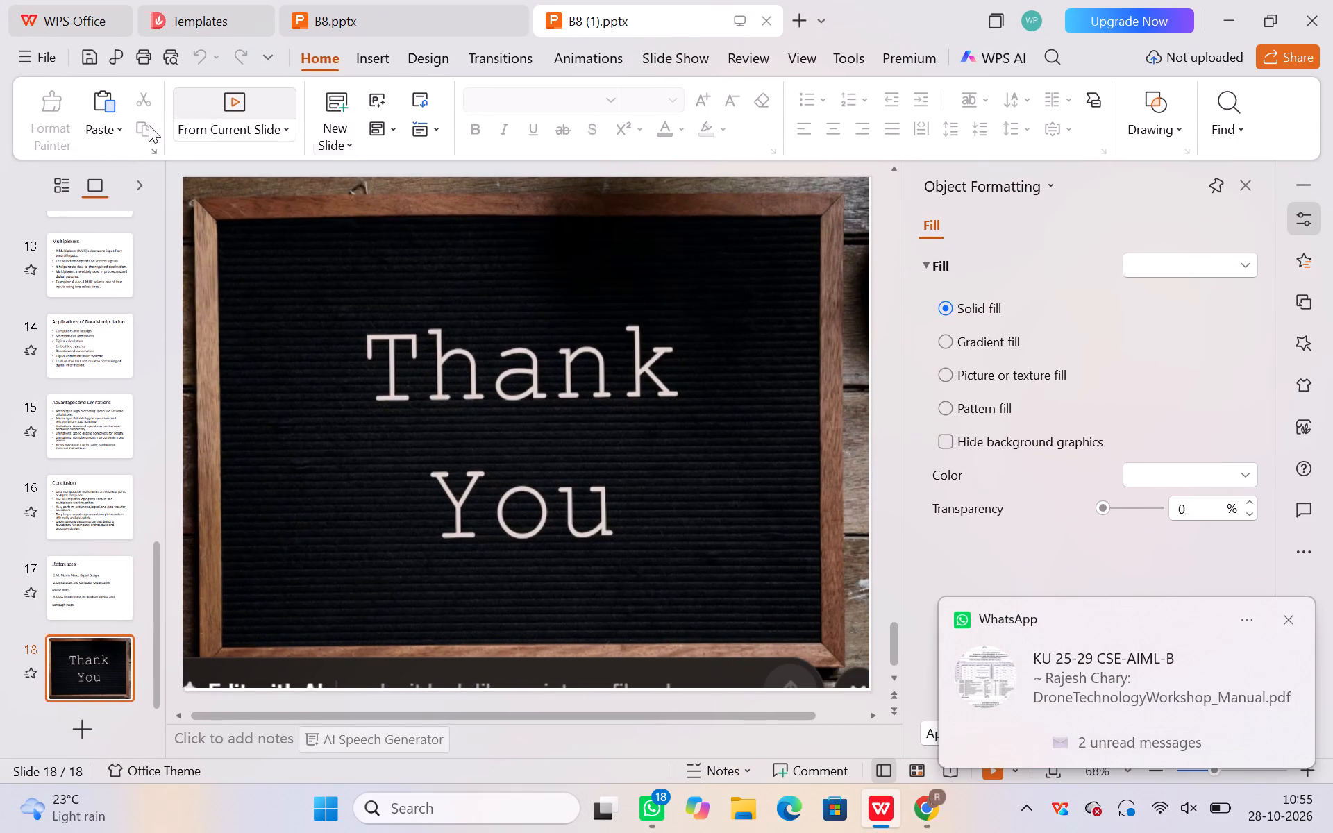
{"action": "scroll", "coordinate": [95, 306], "scroll_direction": "up", "scroll_amount": 7}
{"action": "left_click", "coordinate": [97, 246]}
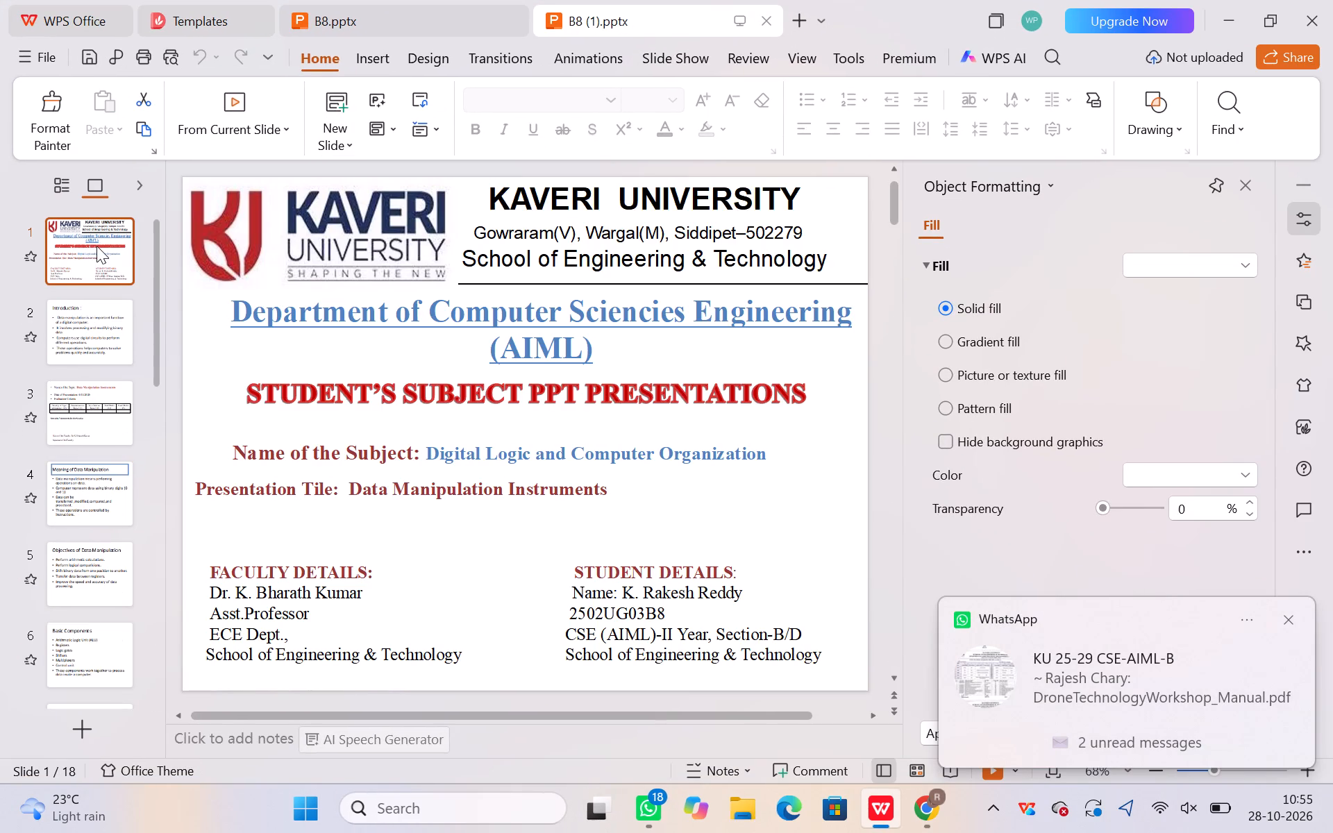
{"action": "left_click", "coordinate": [245, 96]}
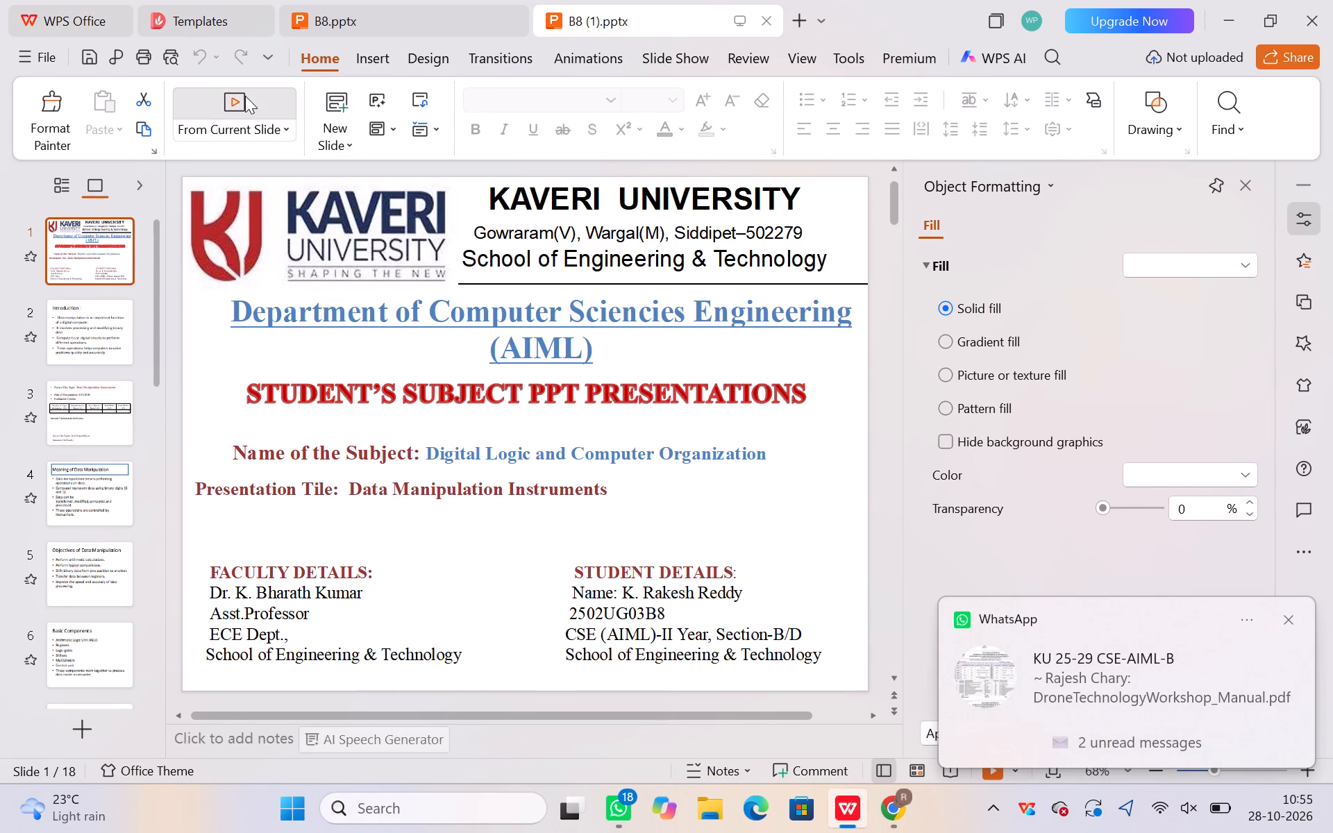
{"action": "key", "text": "Right"}
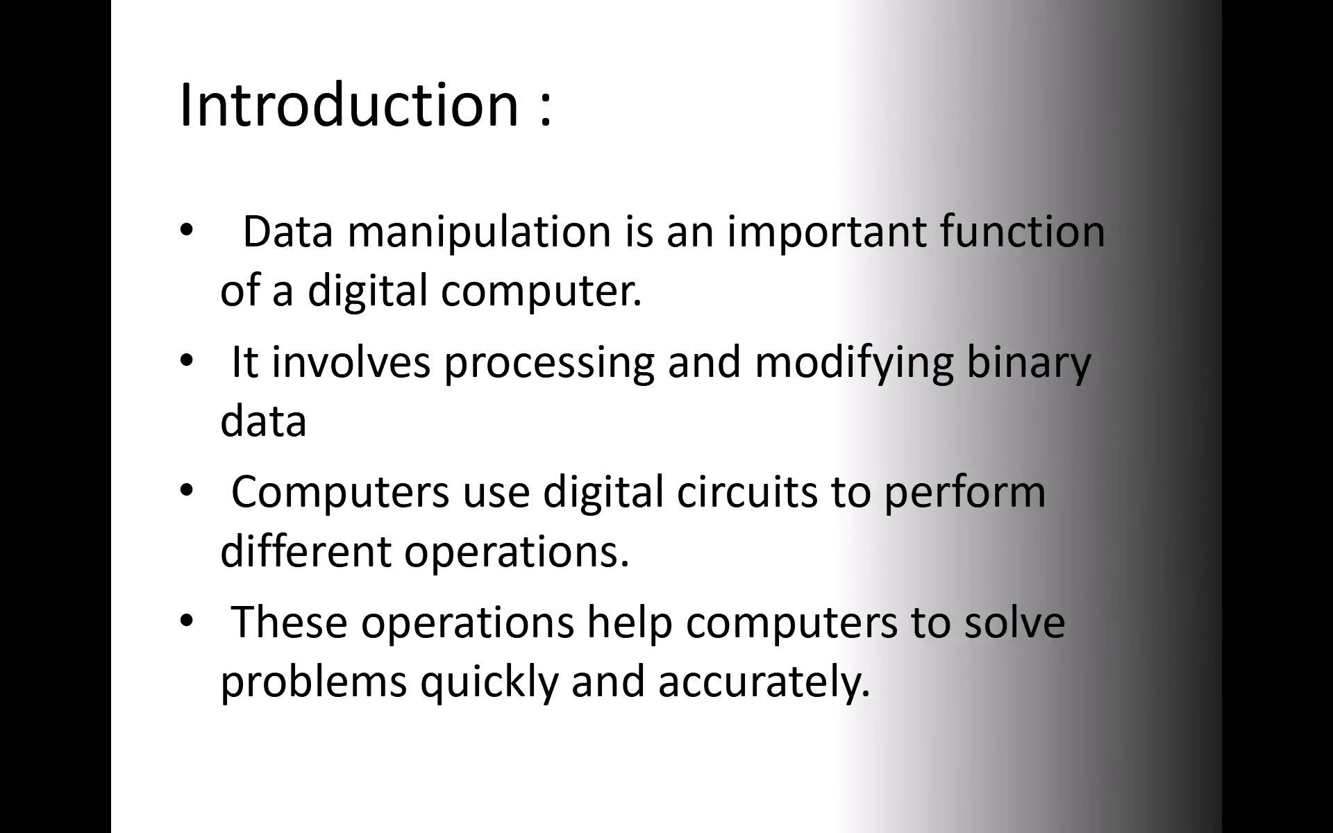
{"action": "key", "text": "Escape"}
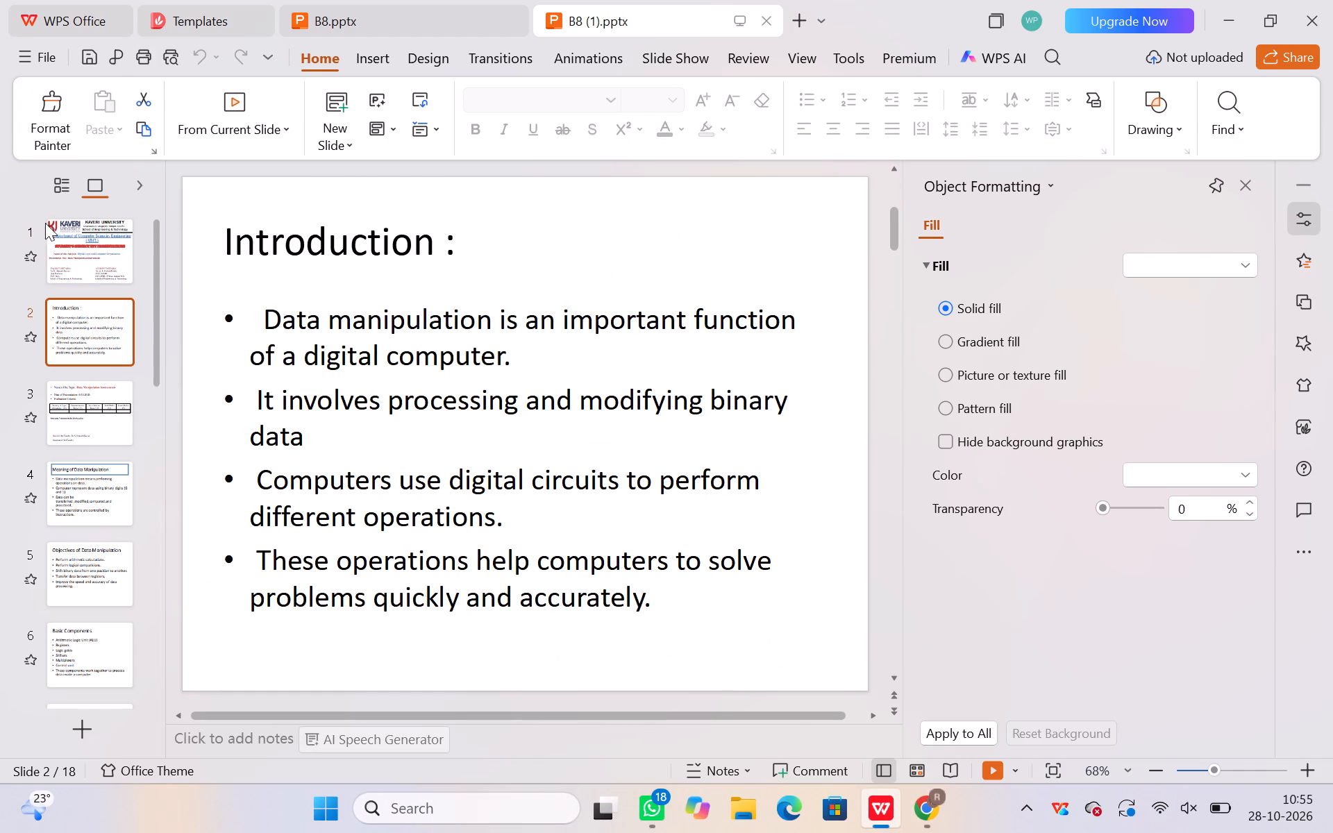
Try to indent the Presentation Tile line on the title slide with spaces.
{"action": "left_click", "coordinate": [103, 225]}
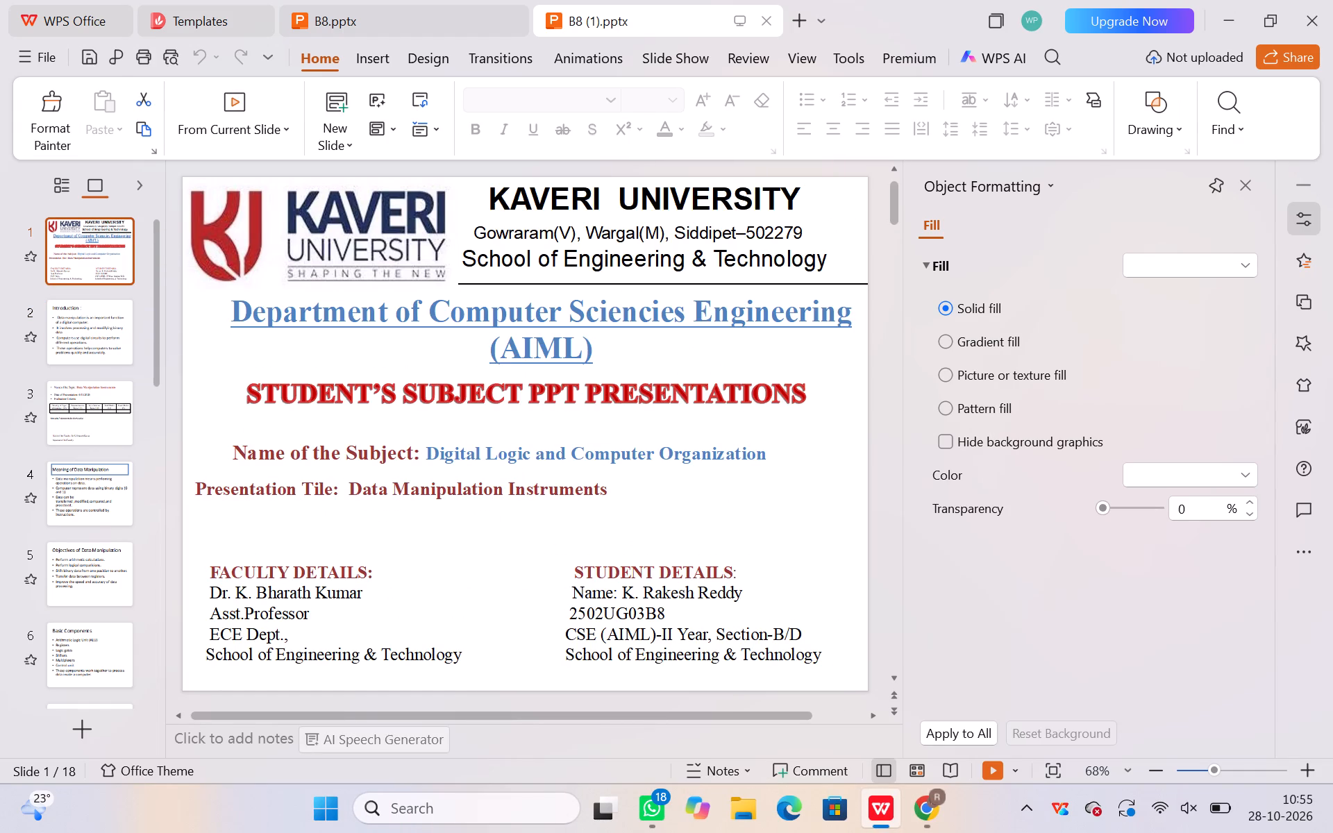
{"action": "left_click", "coordinate": [187, 481]}
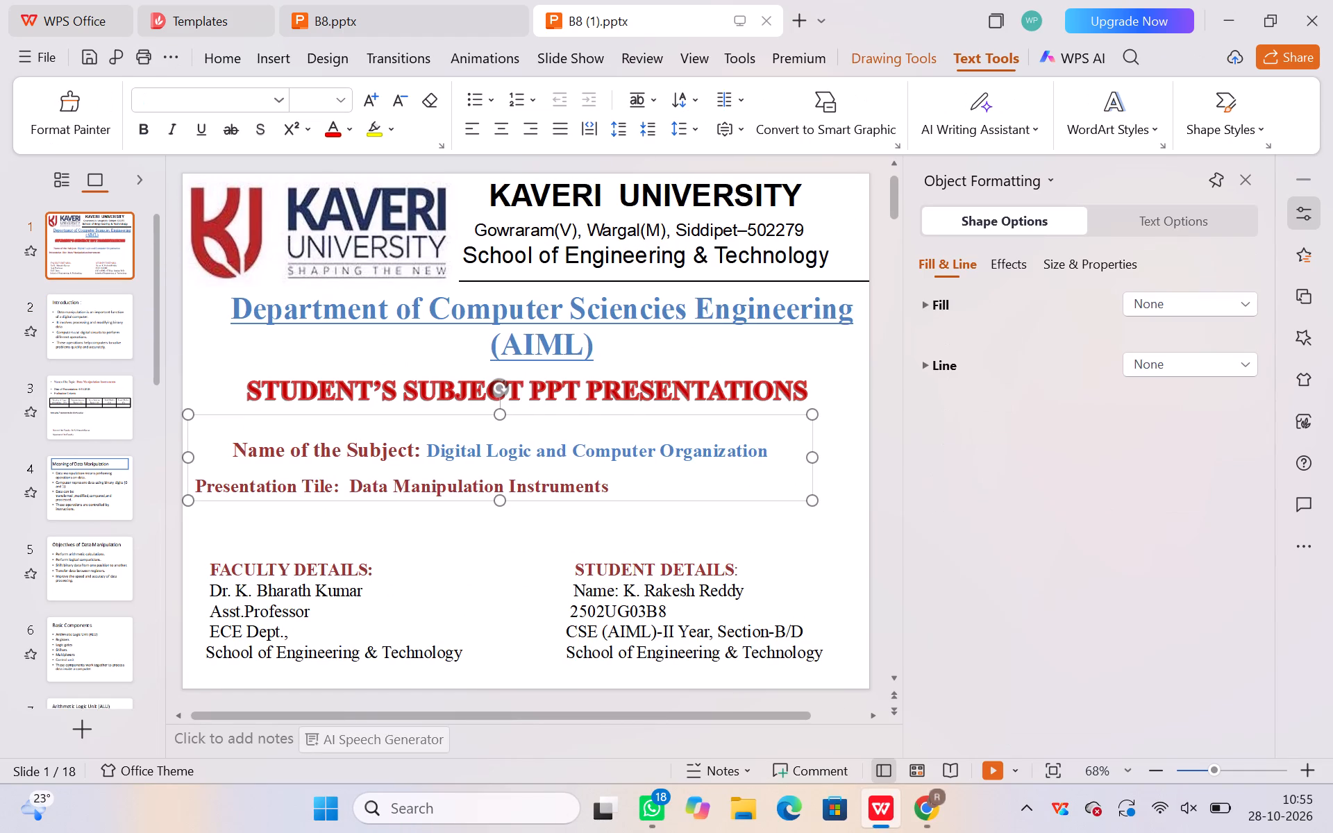
{"action": "key", "text": "space"}
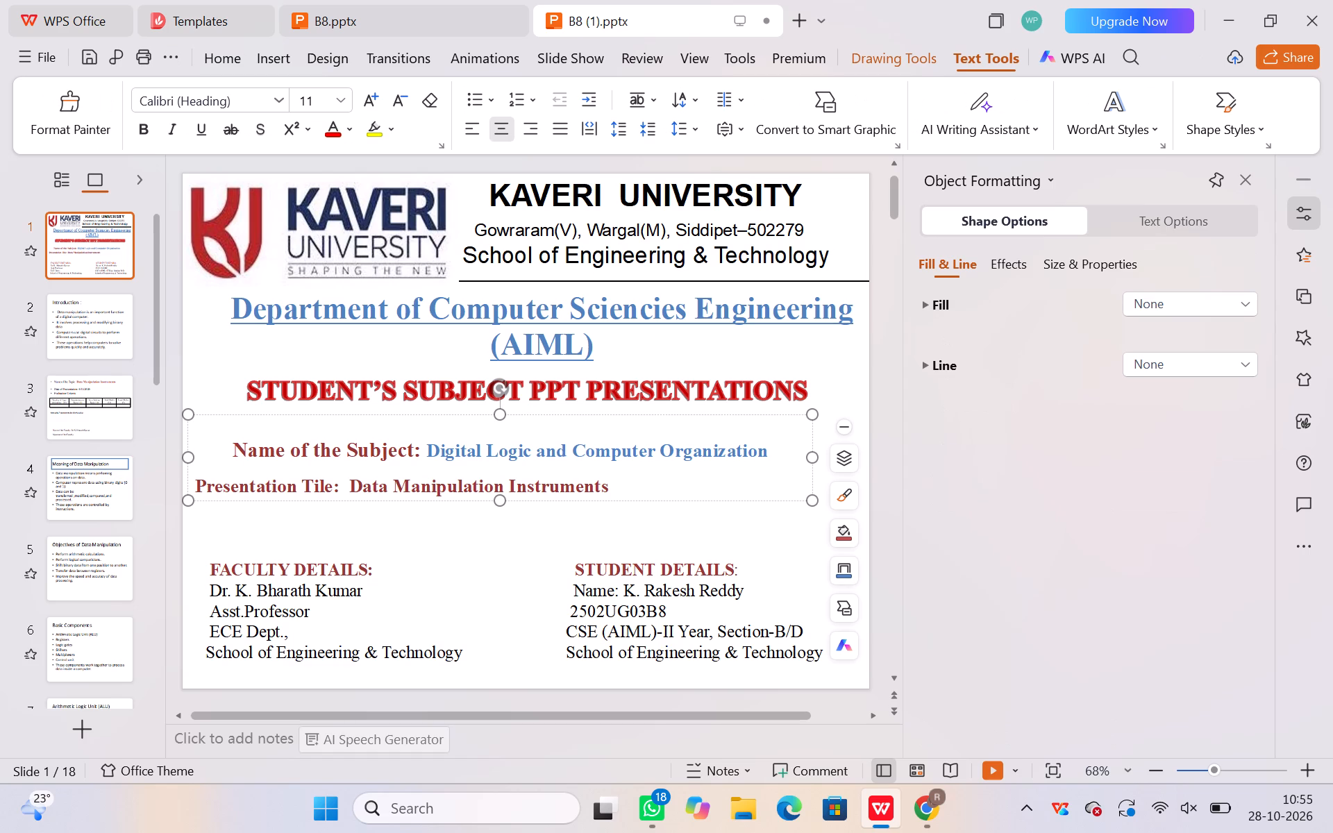
{"action": "left_click", "coordinate": [190, 491]}
{"action": "key", "text": "space"}
Change the section in the title slide's student details to Section-B.
{"action": "left_click", "coordinate": [804, 631]}
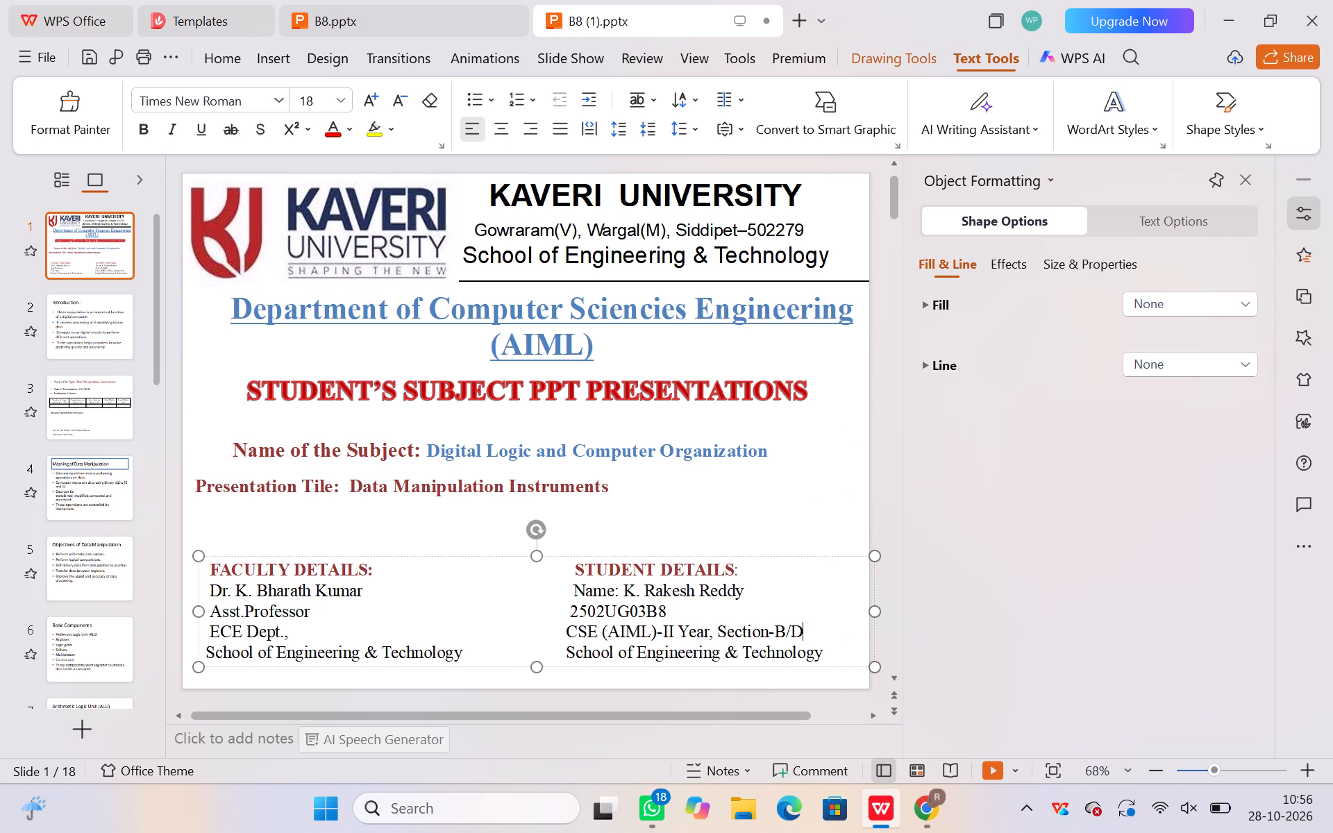
{"action": "key", "text": "BackSpace"}
{"action": "key", "text": "BackSpace"}
Move the topic and evaluation criteria slide ahead of the Introduction slide, making it slide 2.
{"action": "scroll", "coordinate": [737, 647], "scroll_direction": "down", "scroll_amount": 1}
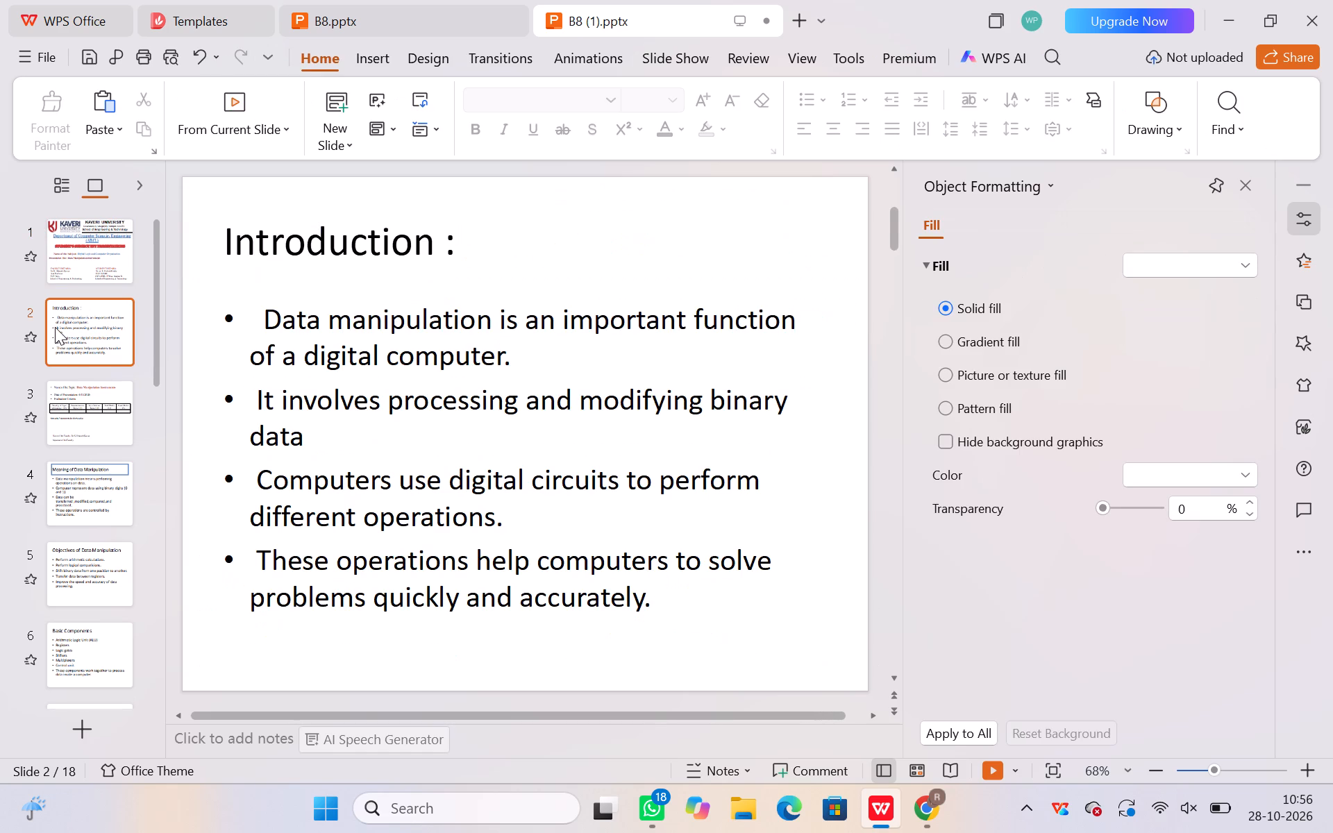
{"action": "left_click", "coordinate": [55, 327]}
{"action": "scroll", "coordinate": [55, 327], "scroll_direction": "up", "scroll_amount": 1}
{"action": "left_click", "coordinate": [112, 224]}
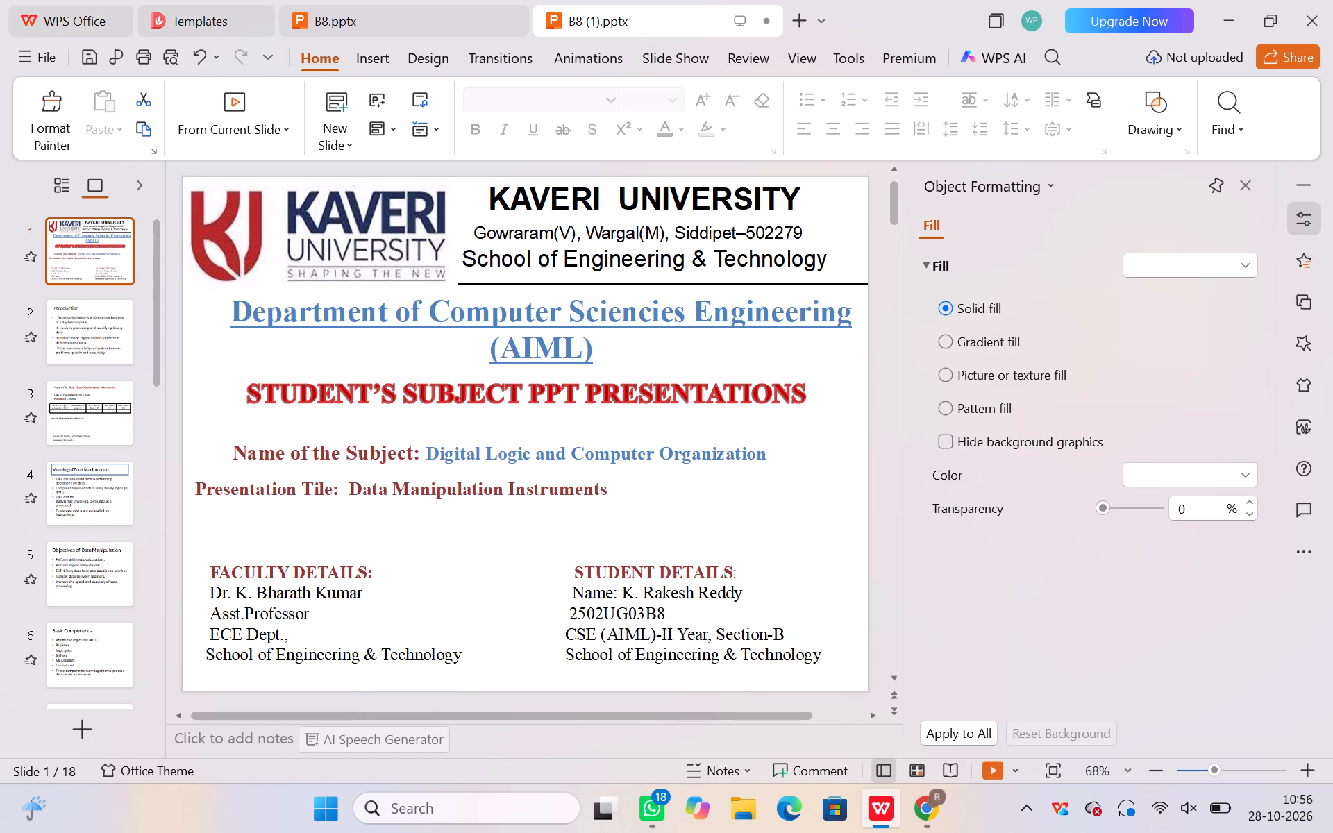
{"action": "left_click", "coordinate": [109, 363]}
{"action": "left_click_drag", "start_coordinate": [79, 430], "coordinate": [99, 310]}
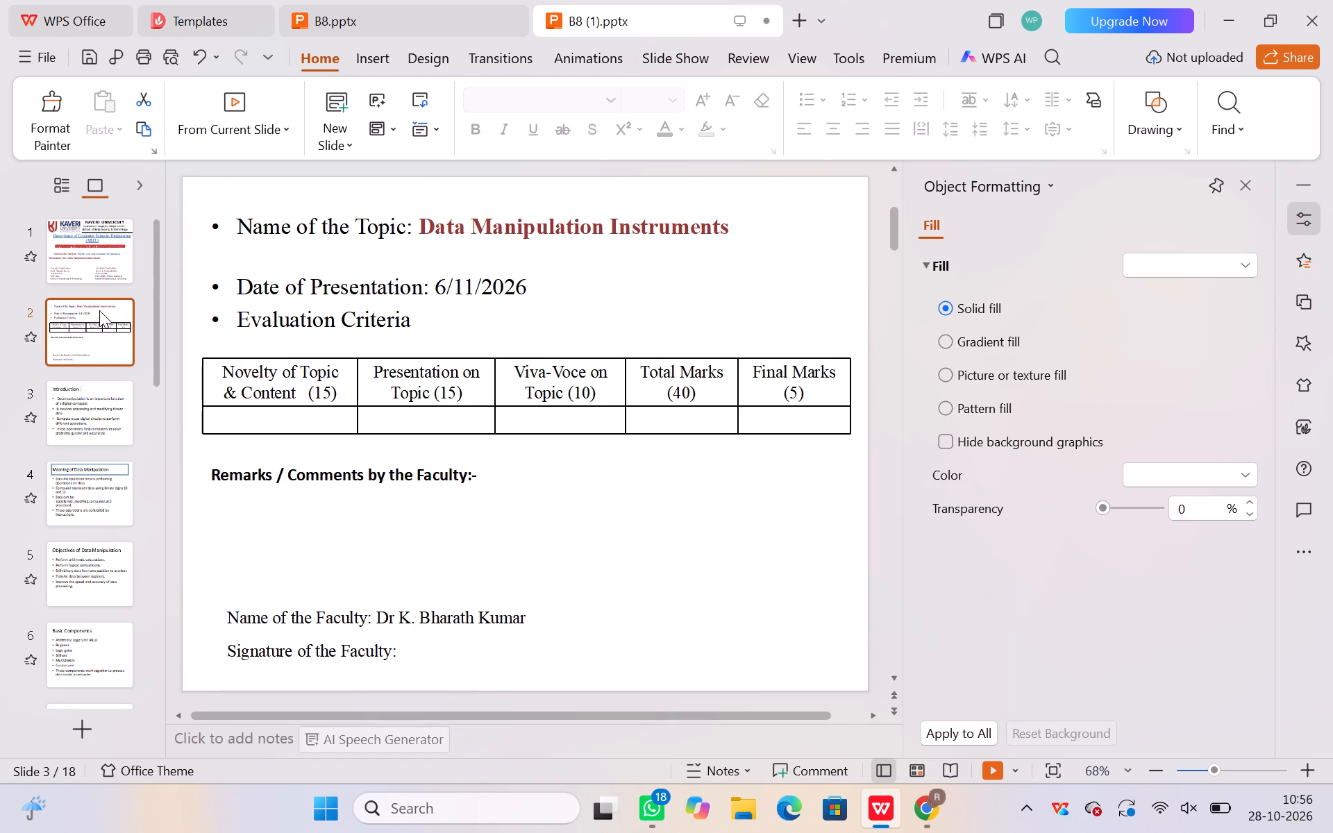
{"action": "left_click", "coordinate": [86, 340]}
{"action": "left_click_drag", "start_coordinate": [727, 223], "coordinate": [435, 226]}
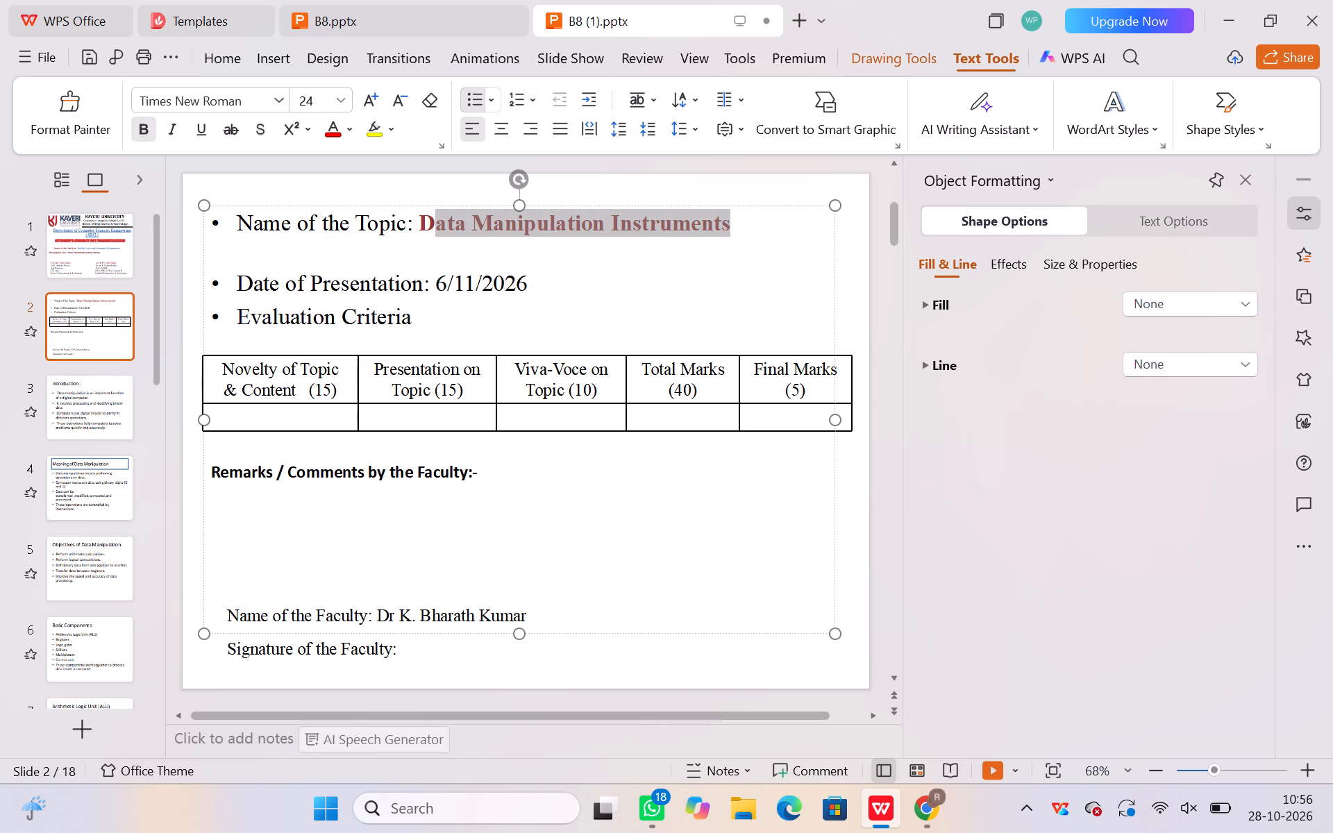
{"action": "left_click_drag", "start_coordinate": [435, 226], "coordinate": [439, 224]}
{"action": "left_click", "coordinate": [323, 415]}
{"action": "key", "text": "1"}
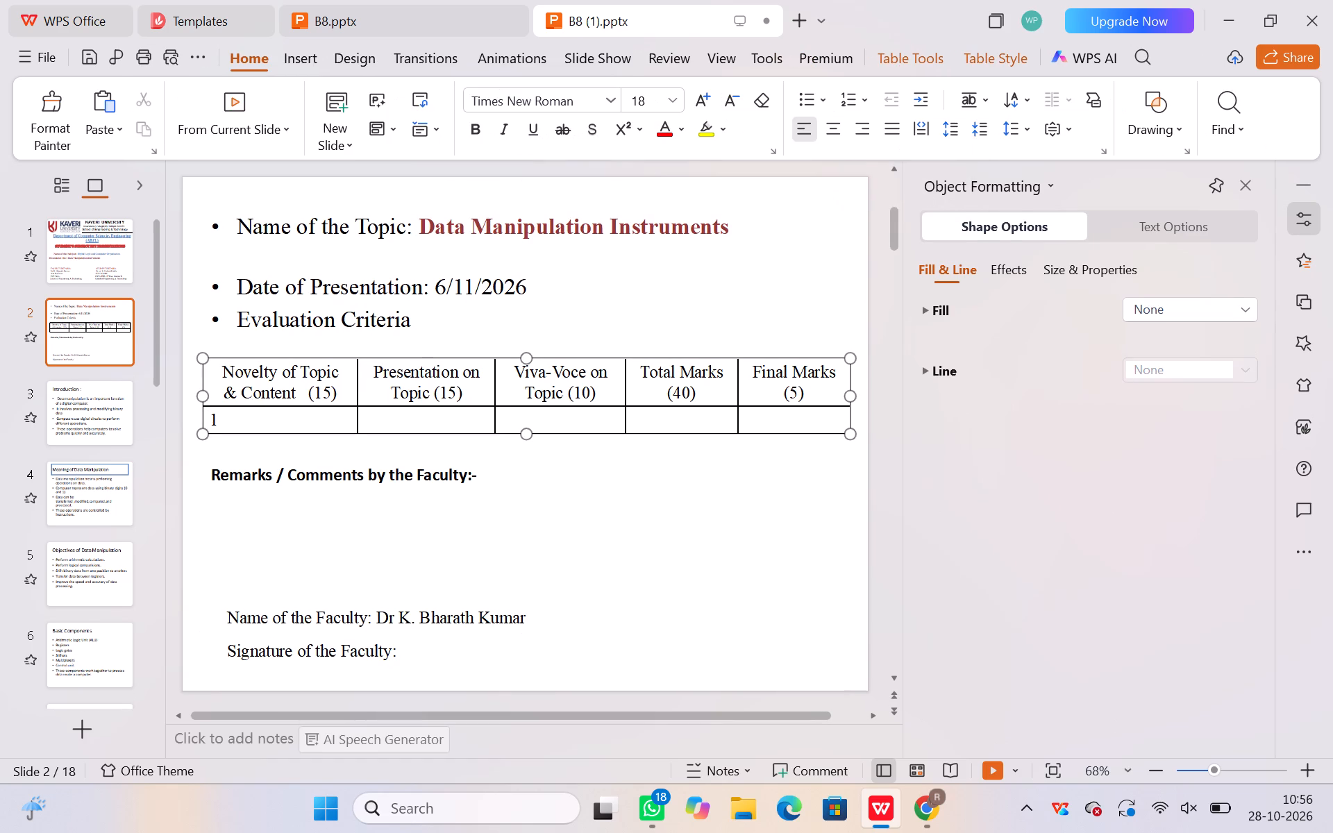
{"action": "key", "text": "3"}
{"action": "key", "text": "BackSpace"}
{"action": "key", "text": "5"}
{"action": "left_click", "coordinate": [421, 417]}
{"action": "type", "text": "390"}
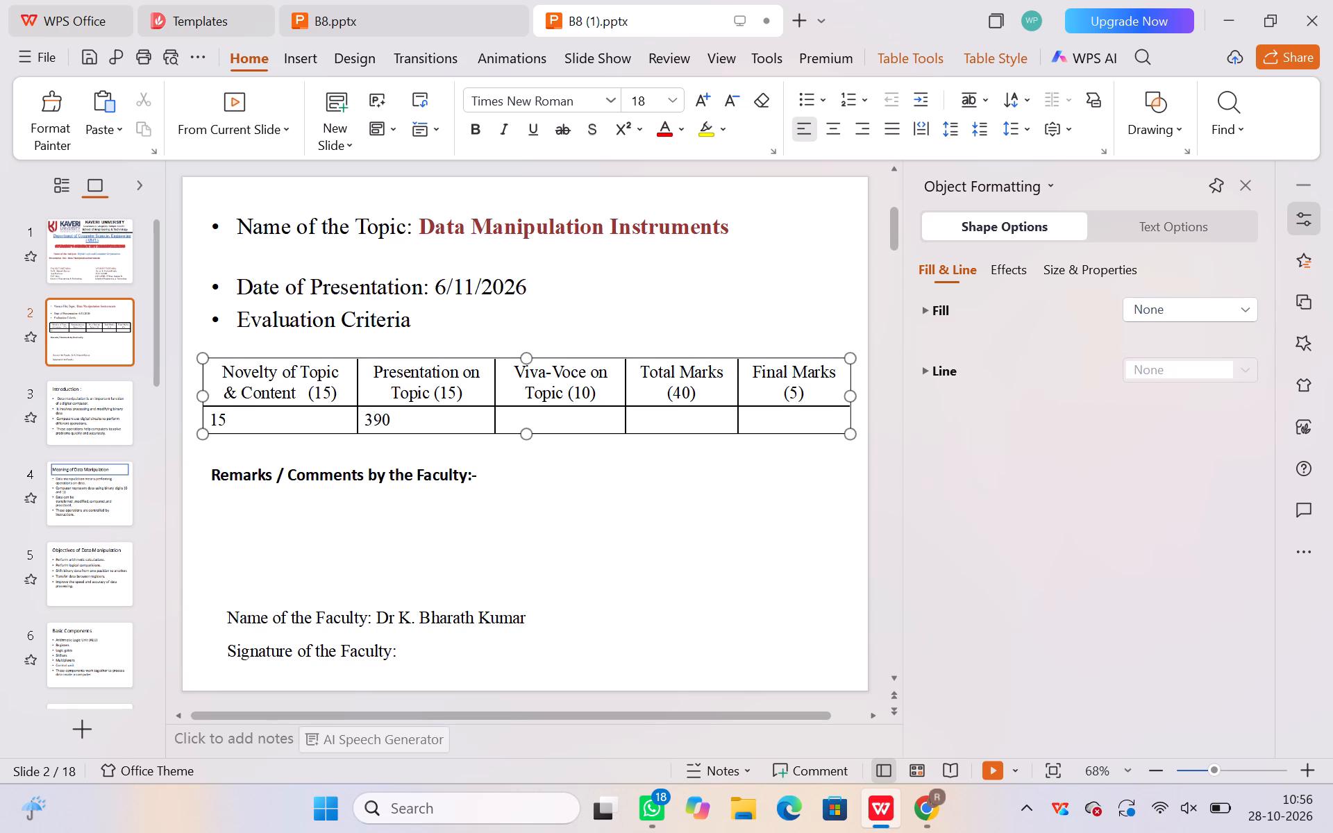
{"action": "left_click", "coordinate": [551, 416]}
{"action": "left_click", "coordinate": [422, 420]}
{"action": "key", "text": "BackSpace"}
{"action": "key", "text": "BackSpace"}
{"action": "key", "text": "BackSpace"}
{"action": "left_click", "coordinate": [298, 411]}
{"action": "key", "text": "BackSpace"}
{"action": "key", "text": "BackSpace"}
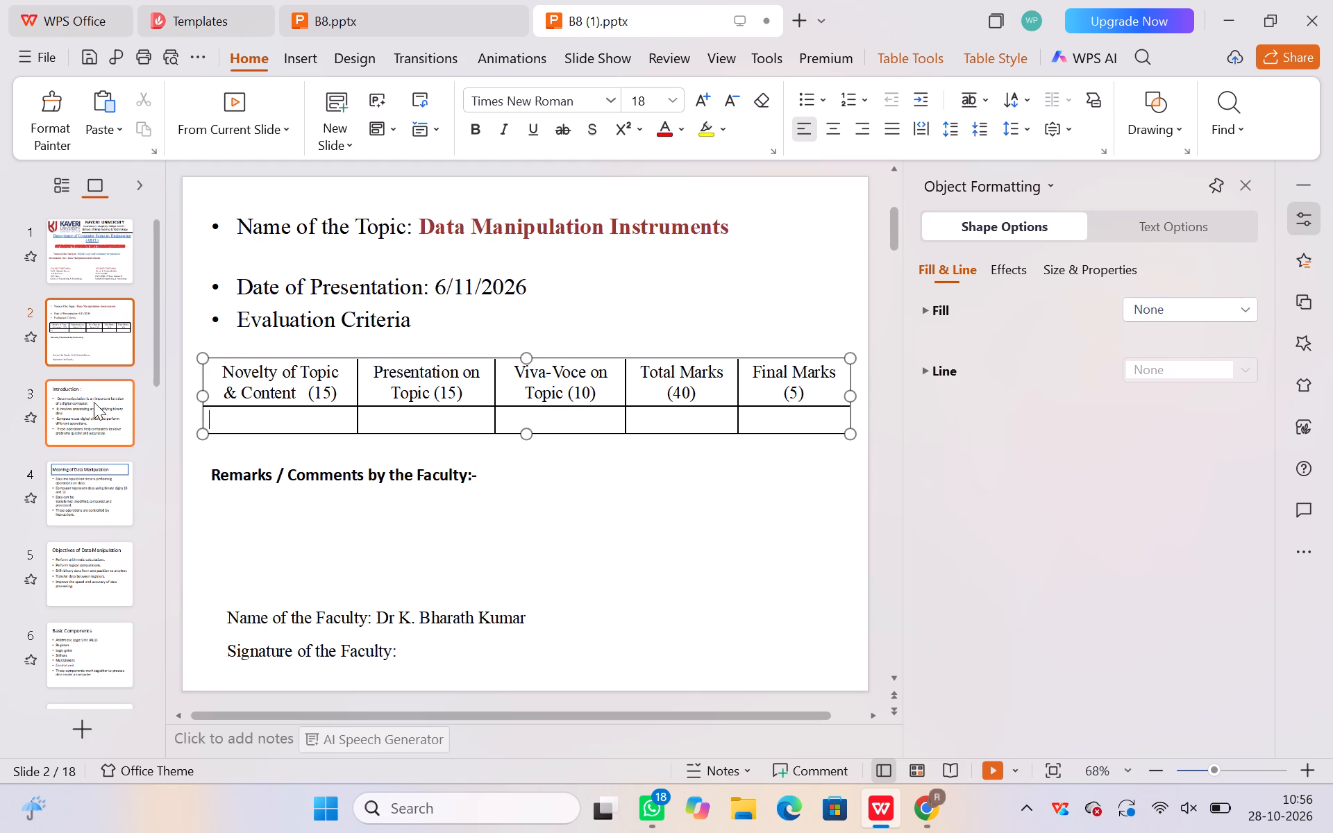
Look through the remaining slides, from the Introduction to the References slide, to check their content.
{"action": "left_click", "coordinate": [112, 412]}
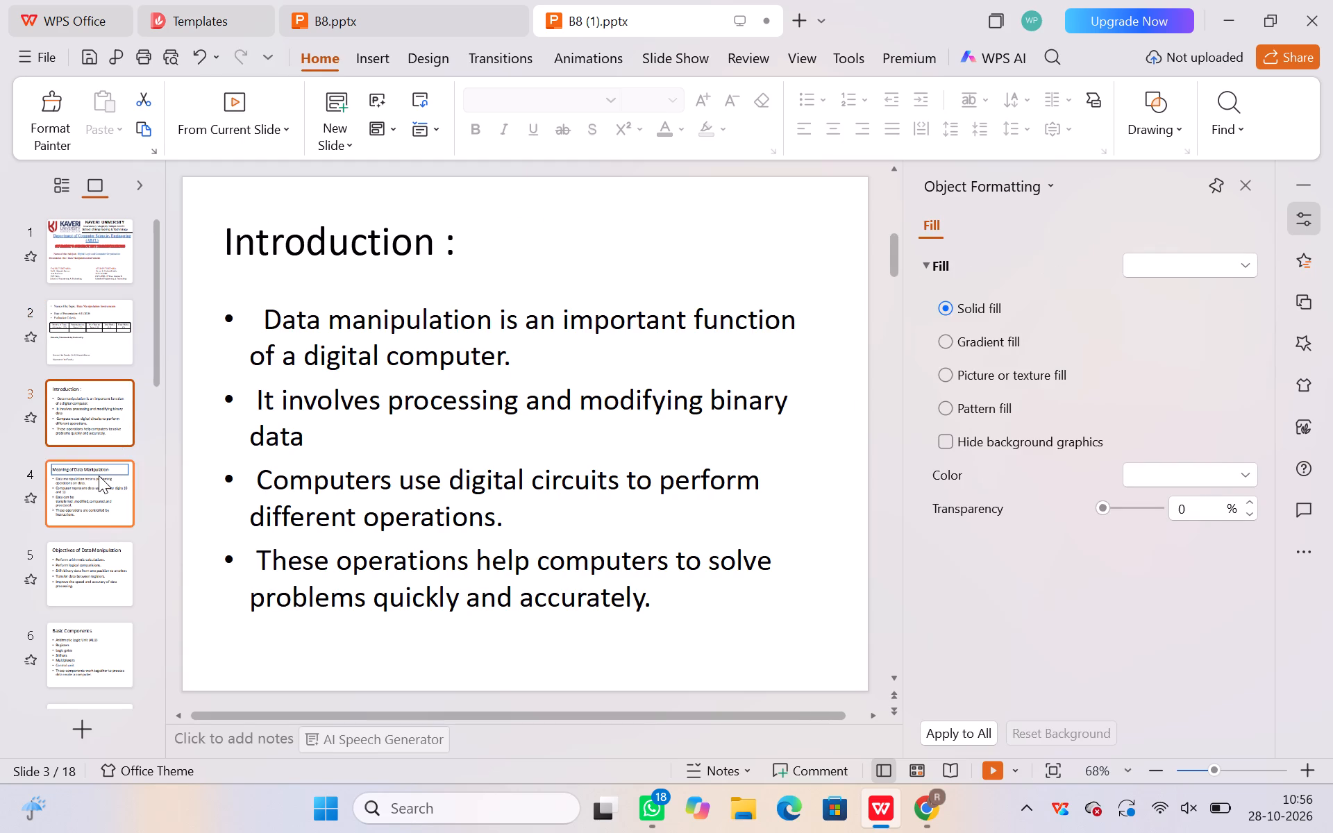
{"action": "left_click", "coordinate": [99, 476]}
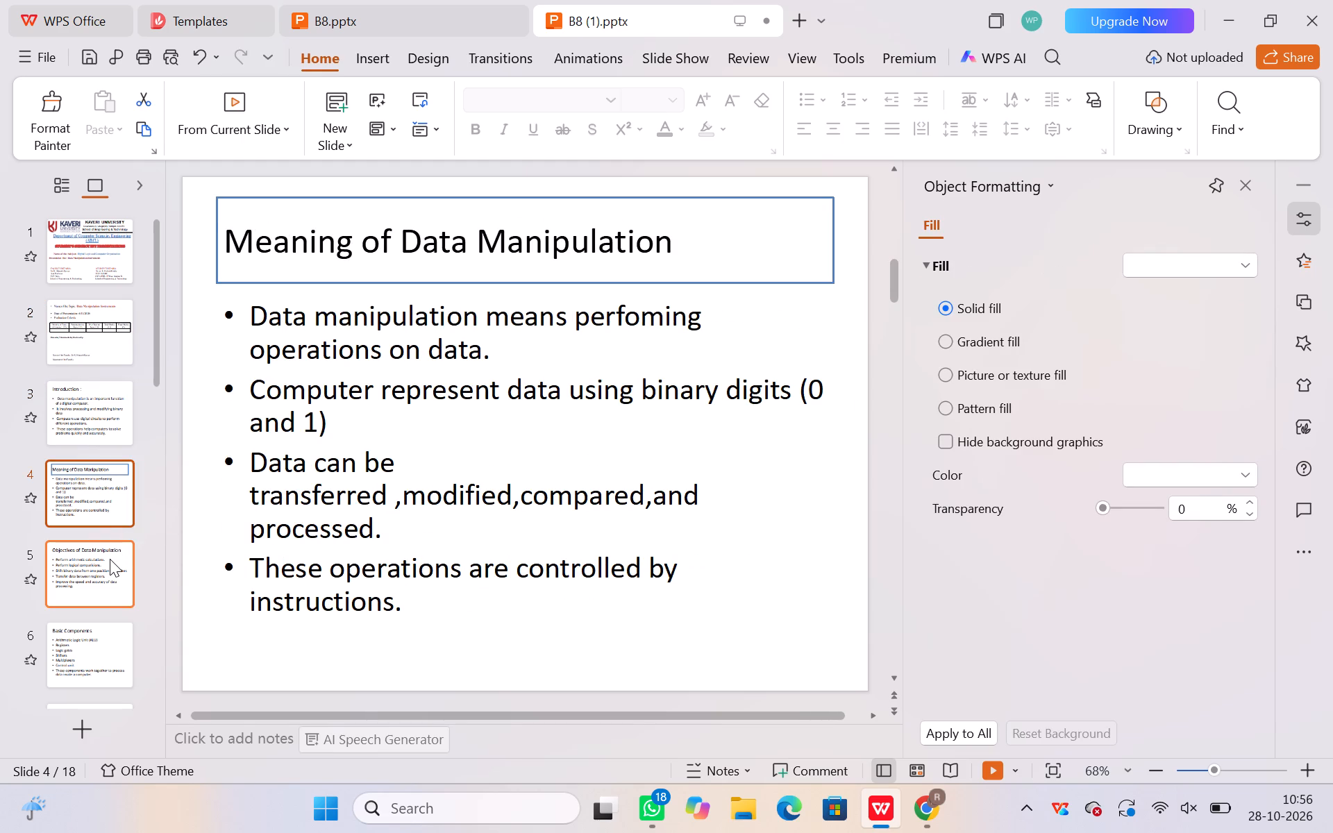
{"action": "left_click", "coordinate": [110, 559]}
{"action": "left_click", "coordinate": [110, 578]}
{"action": "scroll", "coordinate": [110, 578], "scroll_direction": "down", "scroll_amount": 3}
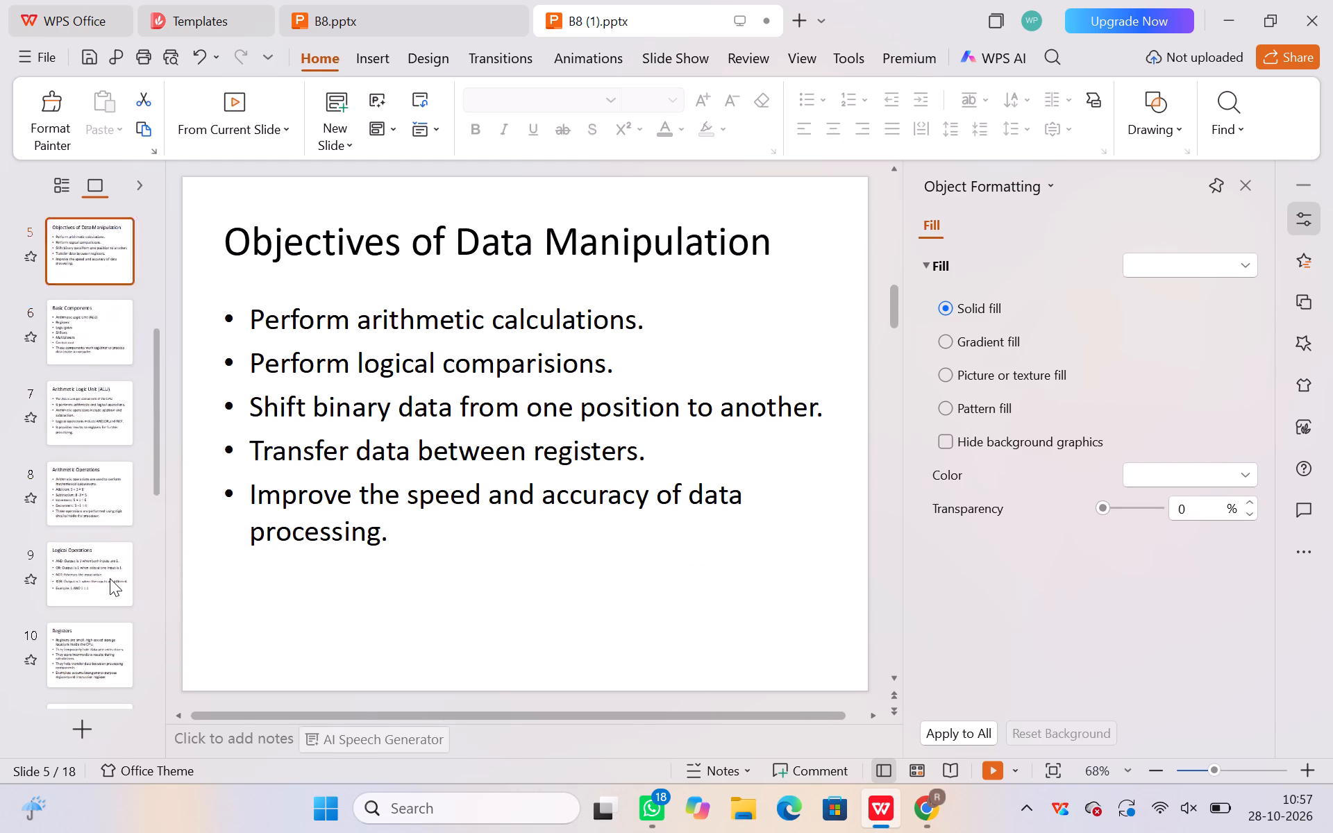
{"action": "scroll", "coordinate": [110, 578], "scroll_direction": "down", "scroll_amount": 9}
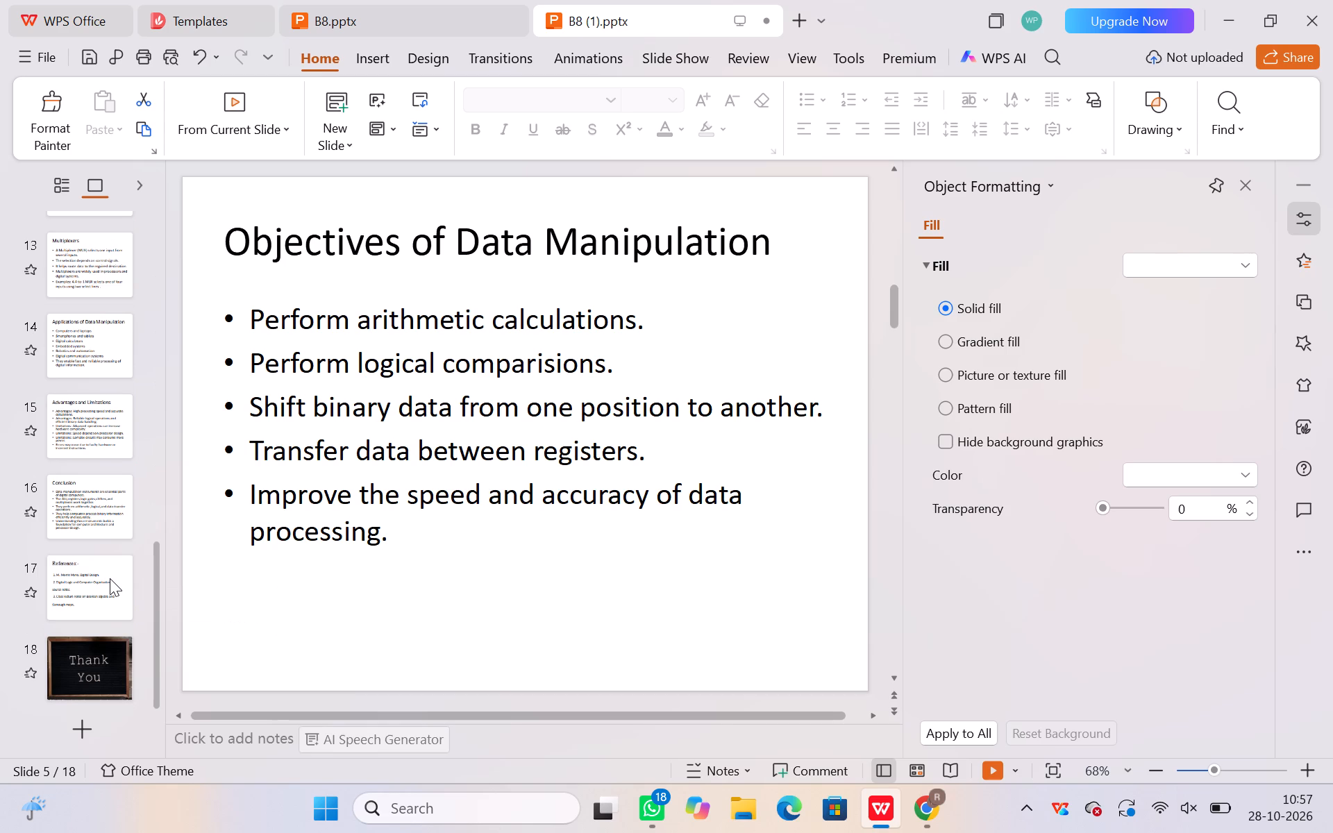
{"action": "left_click", "coordinate": [108, 575]}
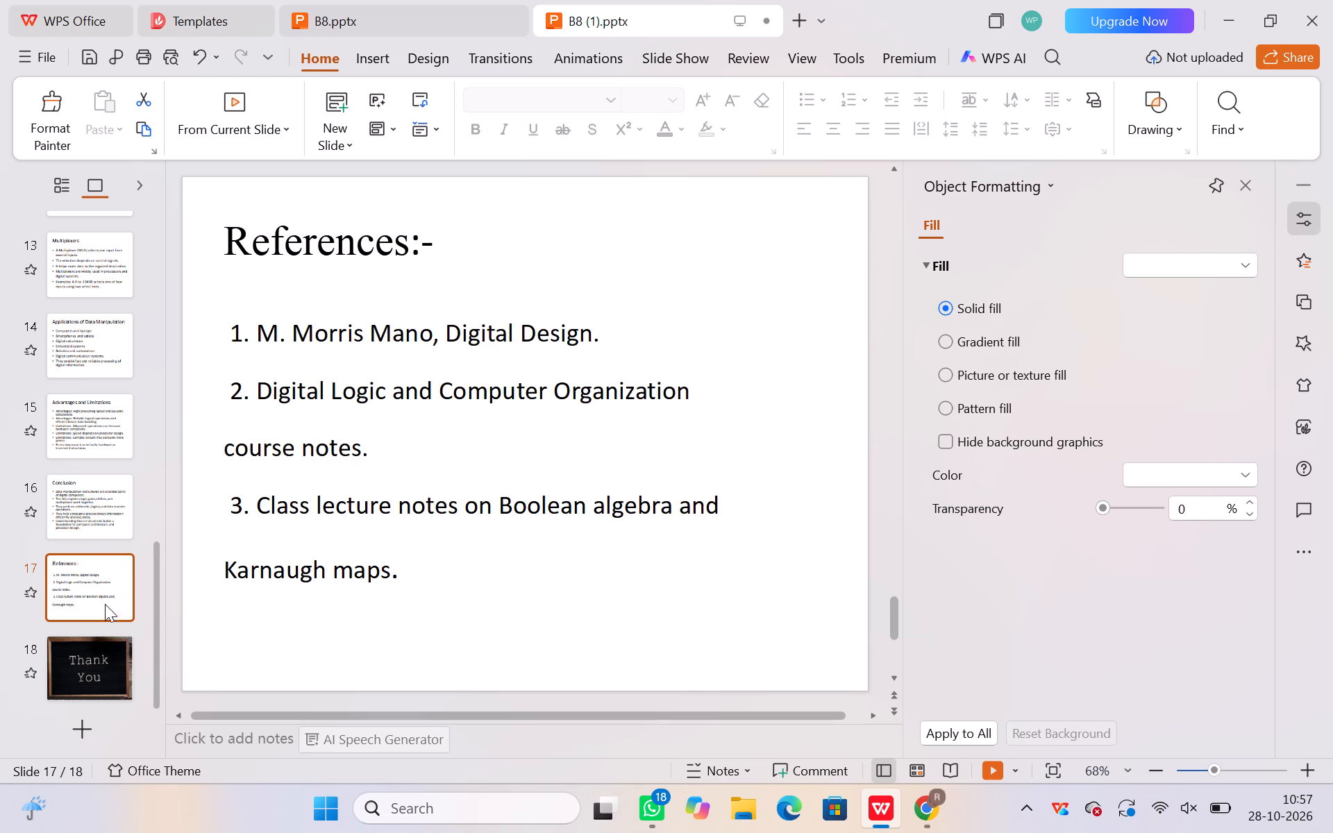
{"action": "scroll", "coordinate": [90, 430], "scroll_direction": "up", "scroll_amount": 4}
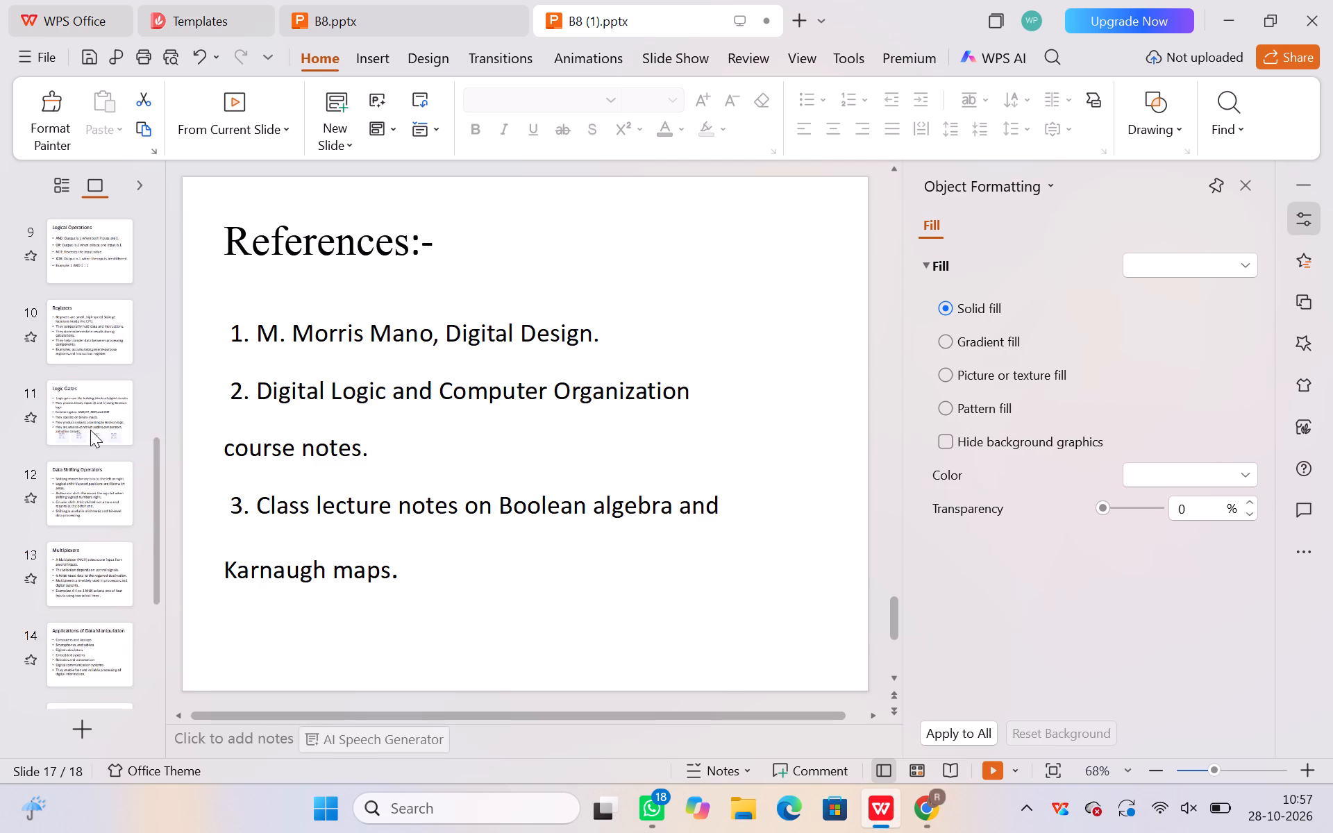
{"action": "scroll", "coordinate": [90, 430], "scroll_direction": "up", "scroll_amount": 2}
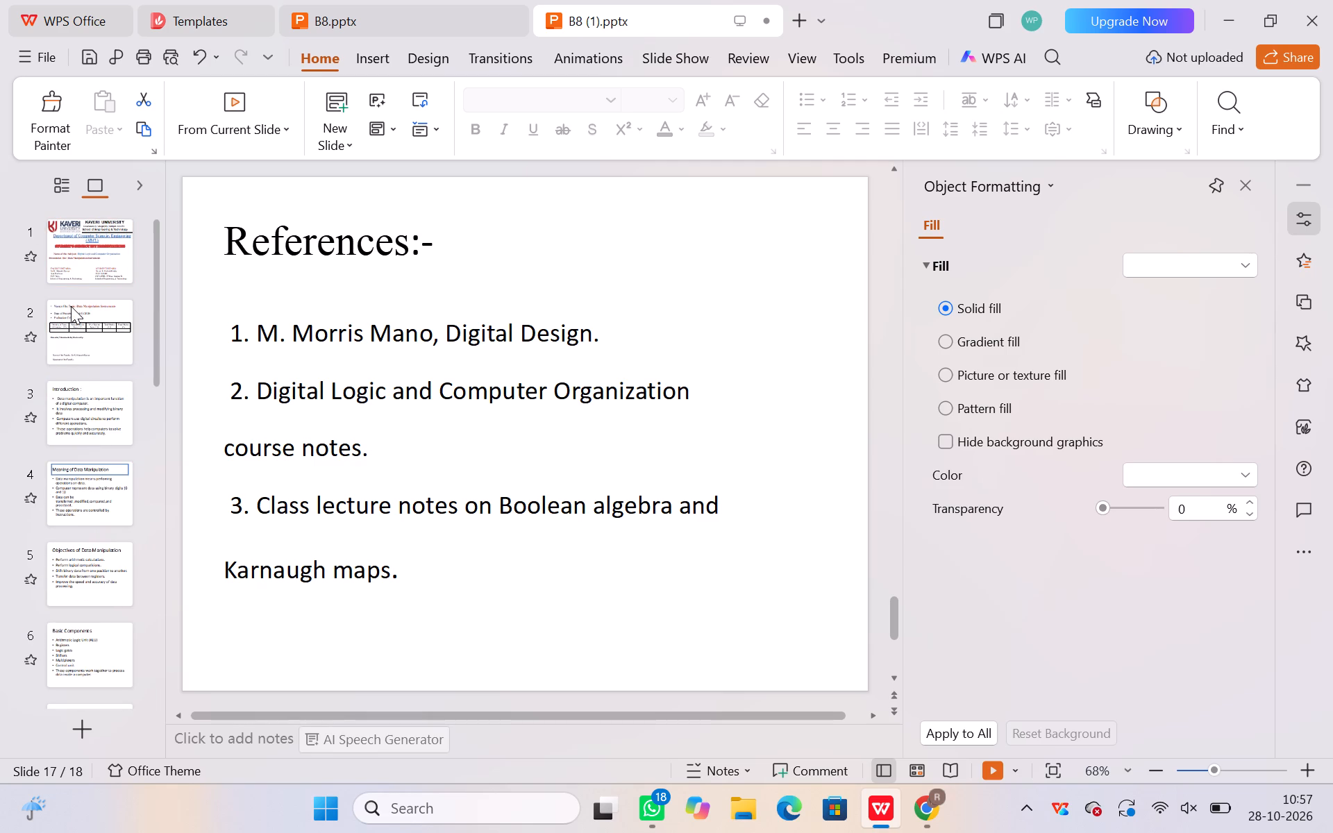
Delete the date after "Date of Presentation:" on slide 2, leaving the label in place.
{"action": "left_click", "coordinate": [77, 332]}
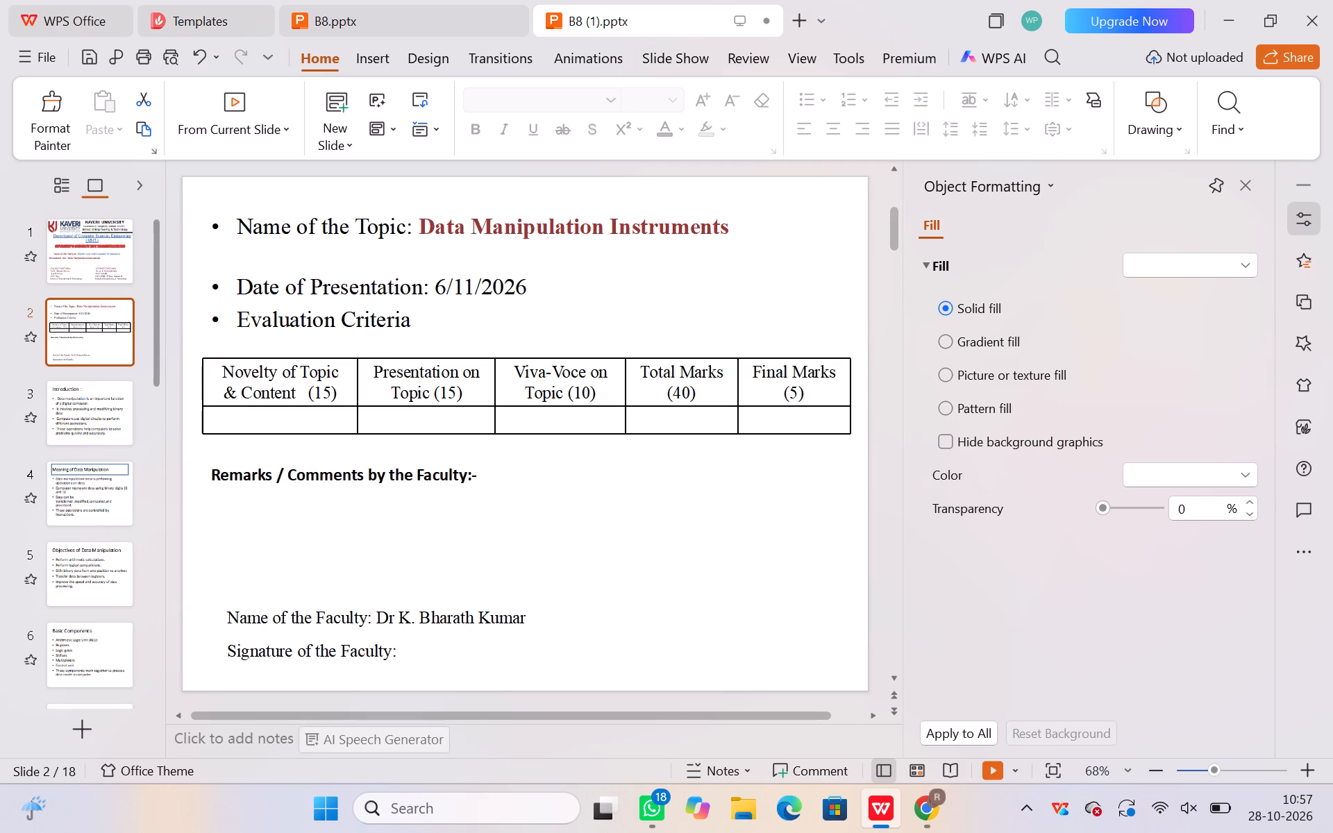
{"action": "left_click", "coordinate": [540, 295]}
{"action": "key", "text": "BackSpace"}
{"action": "key", "text": "BackSpace"}
{"action": "key", "text": "BackSpace"}
{"action": "key", "text": "BackSpace"}
{"action": "key", "text": "BackSpace"}
{"action": "key", "text": "BackSpace"}
{"action": "key", "text": "BackSpace"}
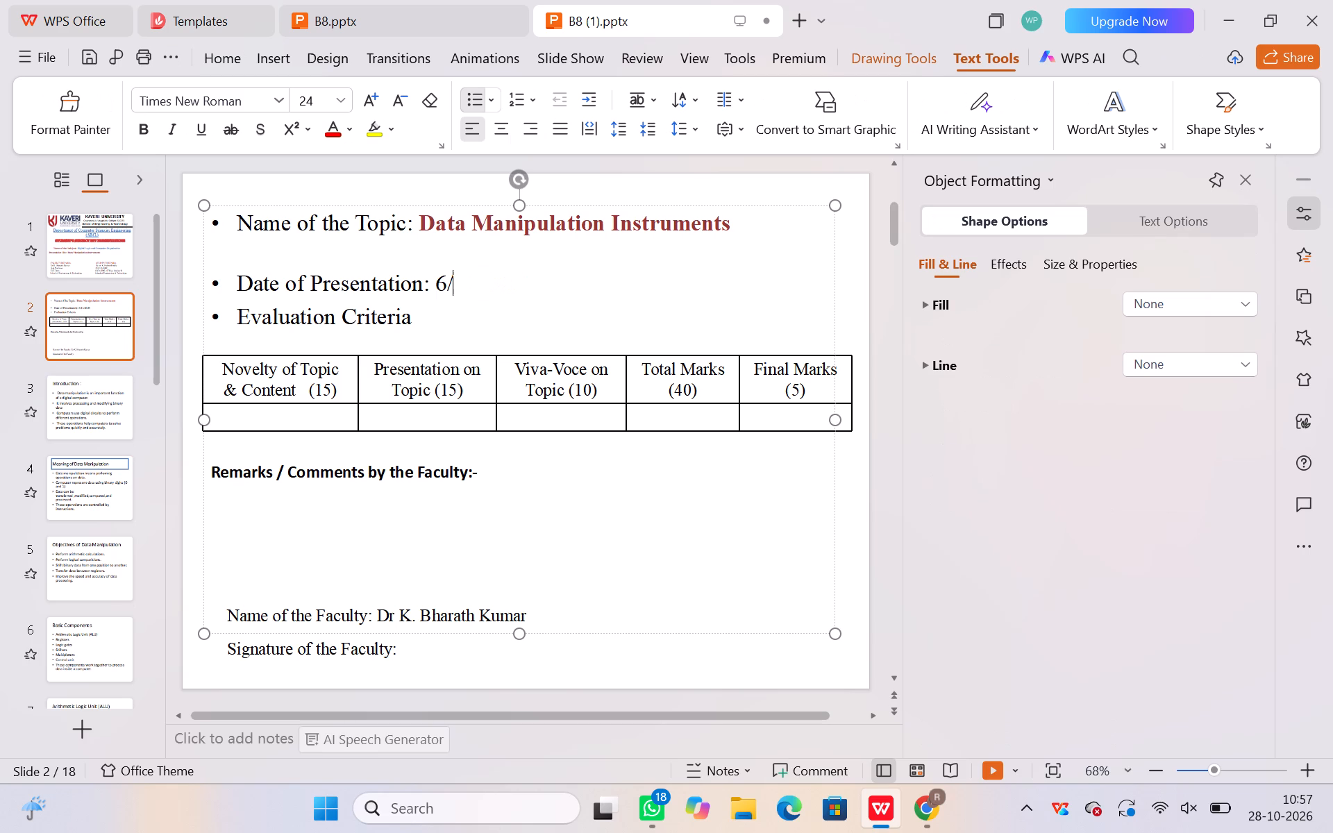
{"action": "key", "text": "BackSpace"}
{"action": "key", "text": "BackSpace"}
{"action": "scroll", "coordinate": [416, 452], "scroll_direction": "down", "scroll_amount": 1}
Review the opening slides, from the title slide to slide 7, checking their order and the student details.
{"action": "scroll", "coordinate": [95, 347], "scroll_direction": "up", "scroll_amount": 1}
{"action": "left_click", "coordinate": [81, 253]}
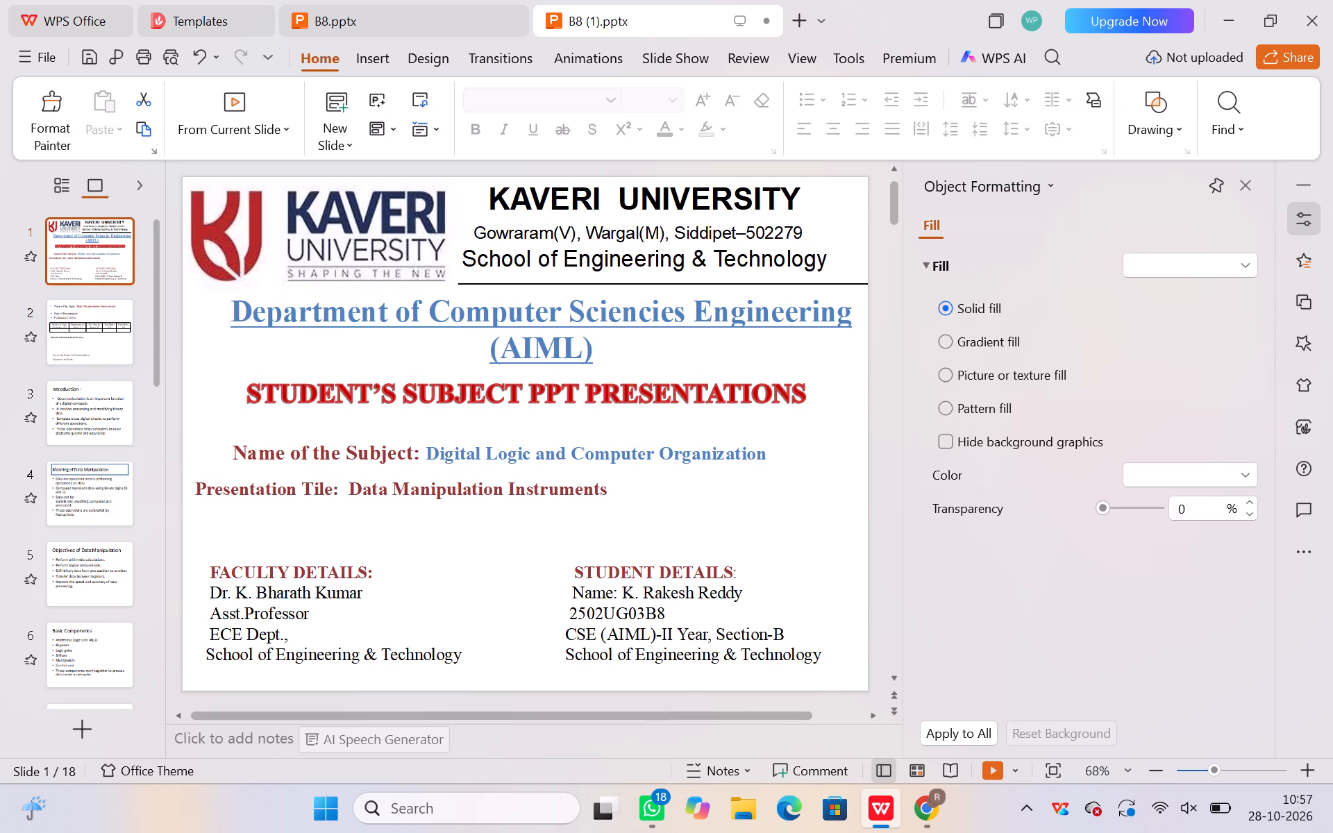
{"action": "scroll", "coordinate": [430, 402], "scroll_direction": "down", "scroll_amount": 1}
{"action": "scroll", "coordinate": [430, 402], "scroll_direction": "up", "scroll_amount": 4}
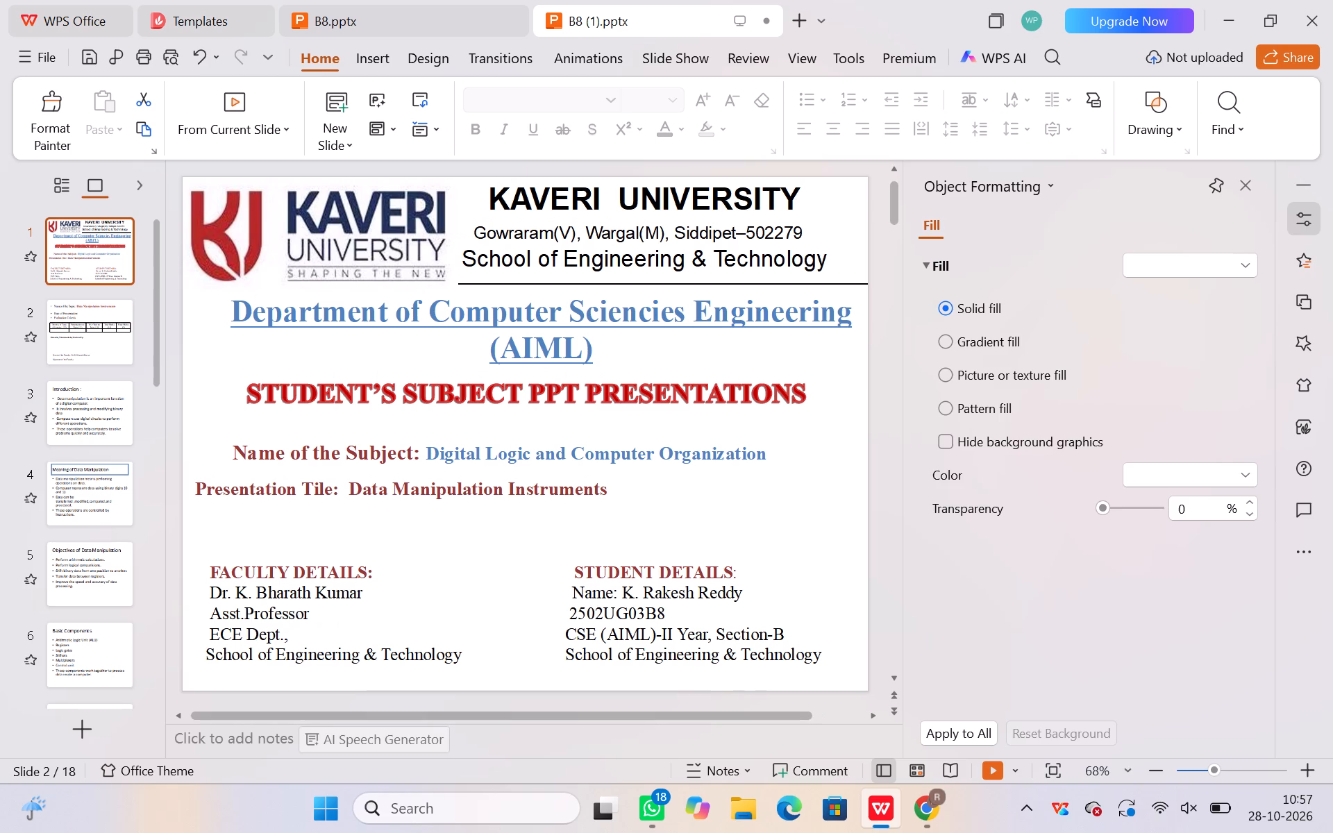
{"action": "left_click", "coordinate": [102, 431]}
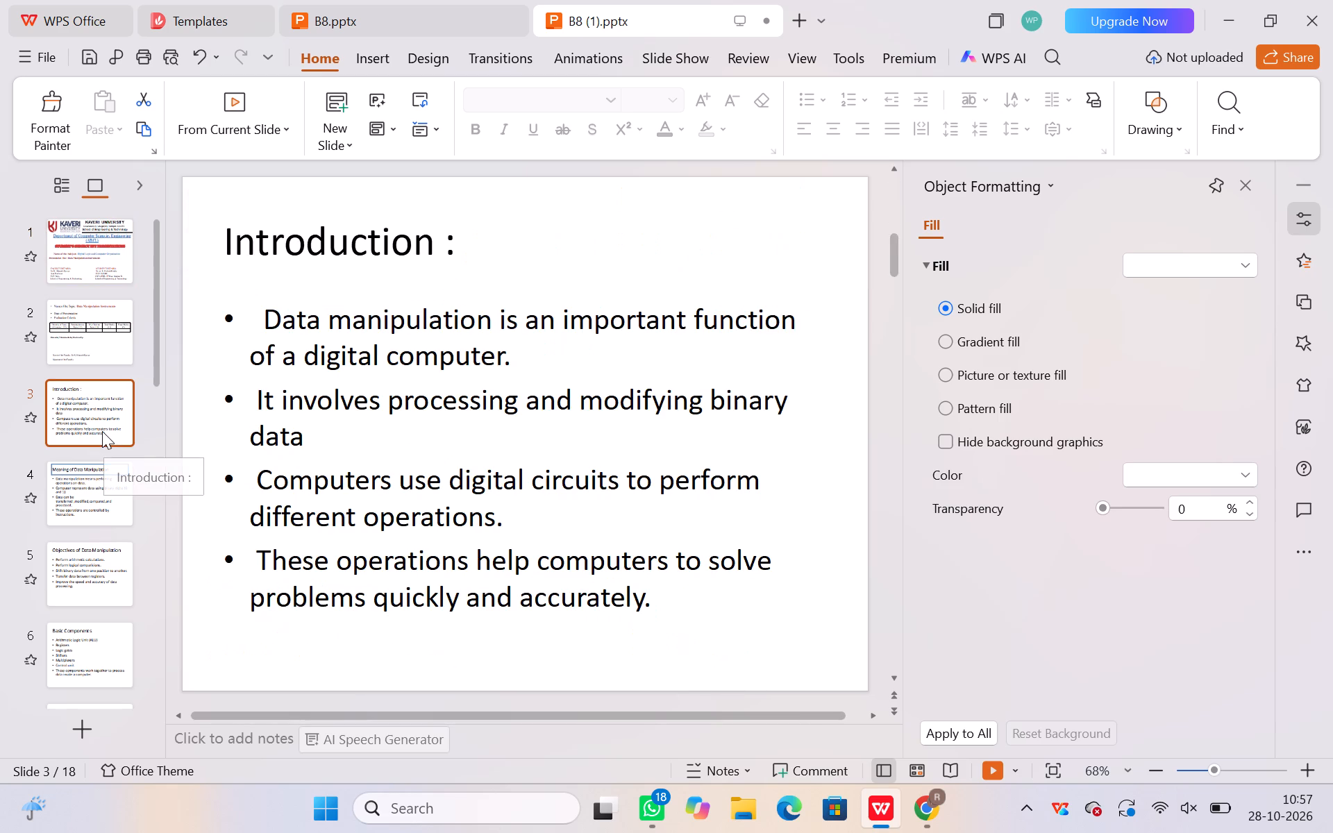
{"action": "left_click", "coordinate": [59, 335]}
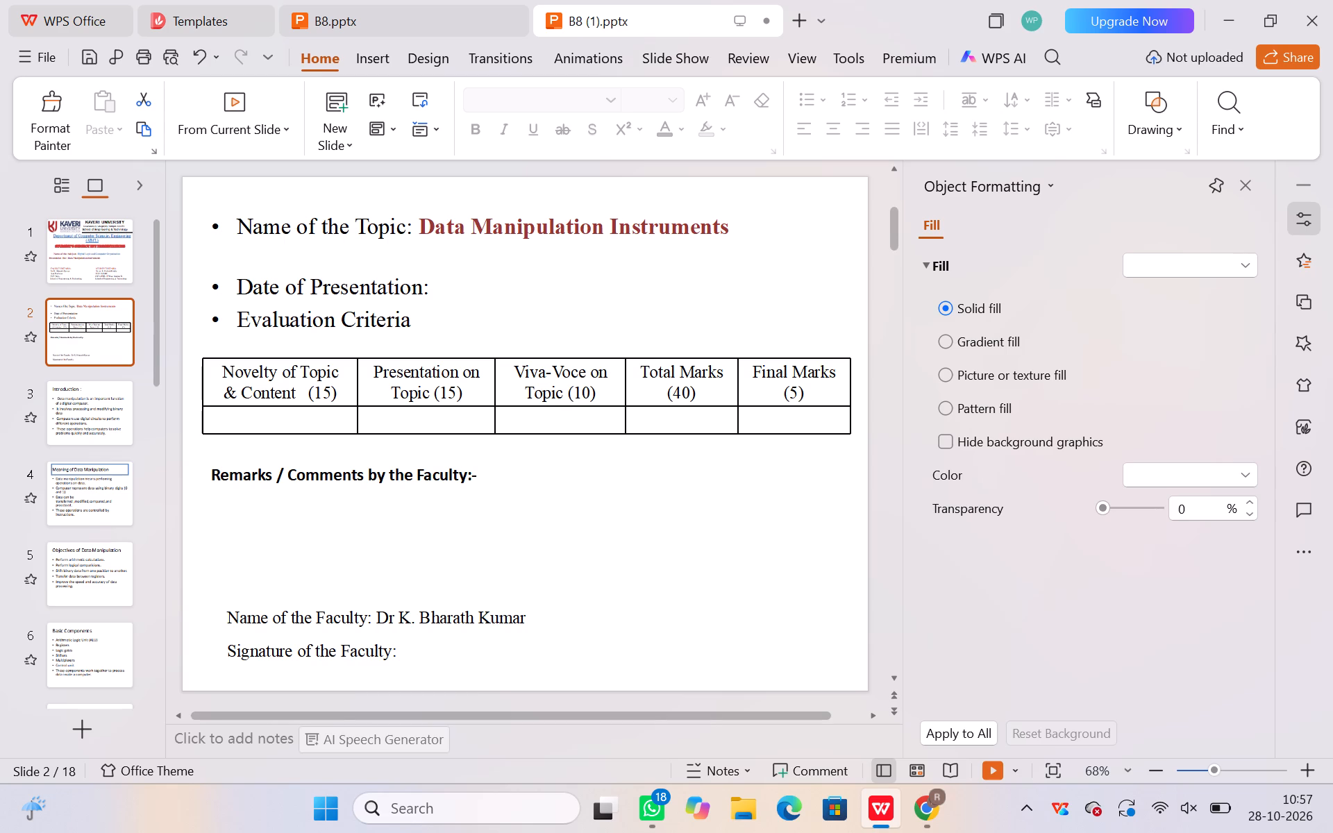
{"action": "left_click", "coordinate": [85, 403]}
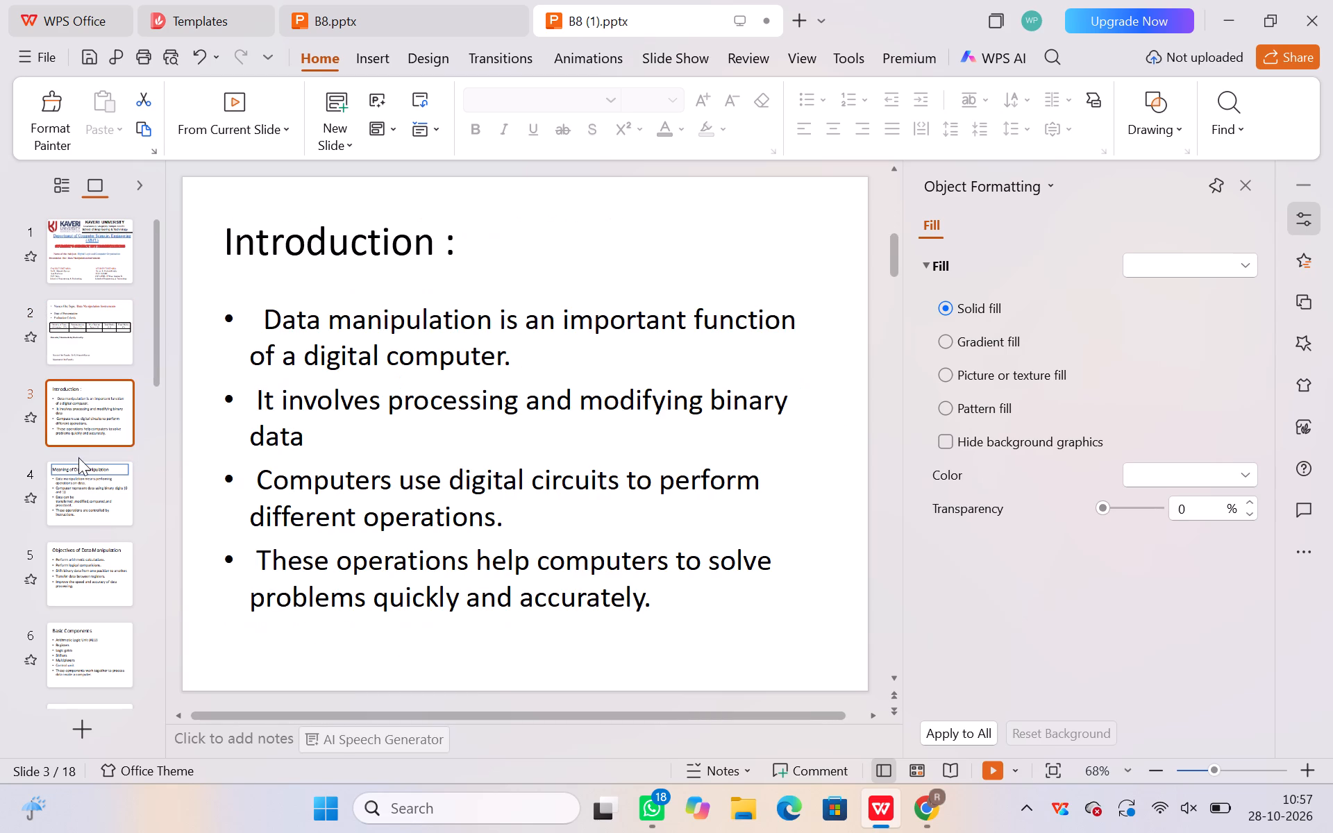
{"action": "left_click", "coordinate": [78, 459]}
{"action": "left_click", "coordinate": [79, 475]}
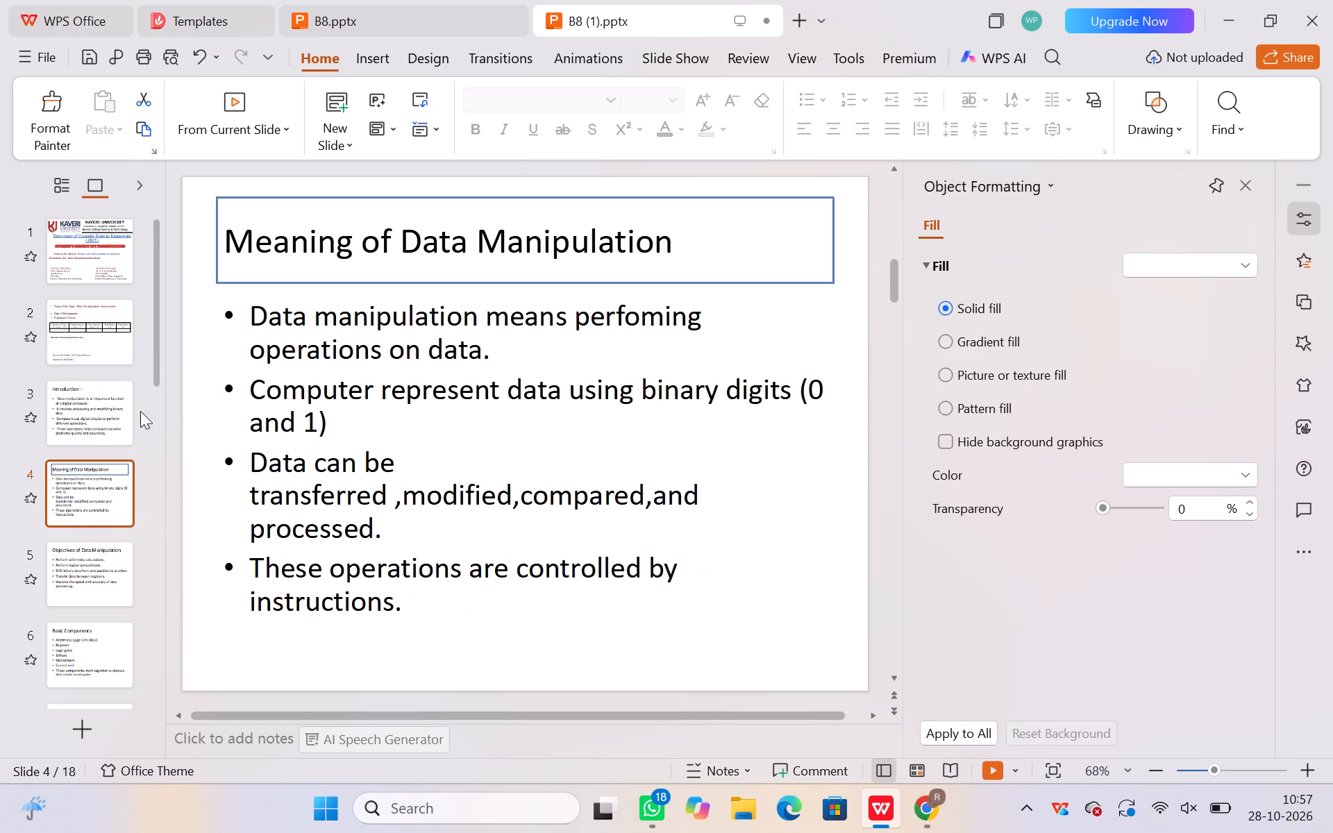
{"action": "left_click", "coordinate": [91, 559]}
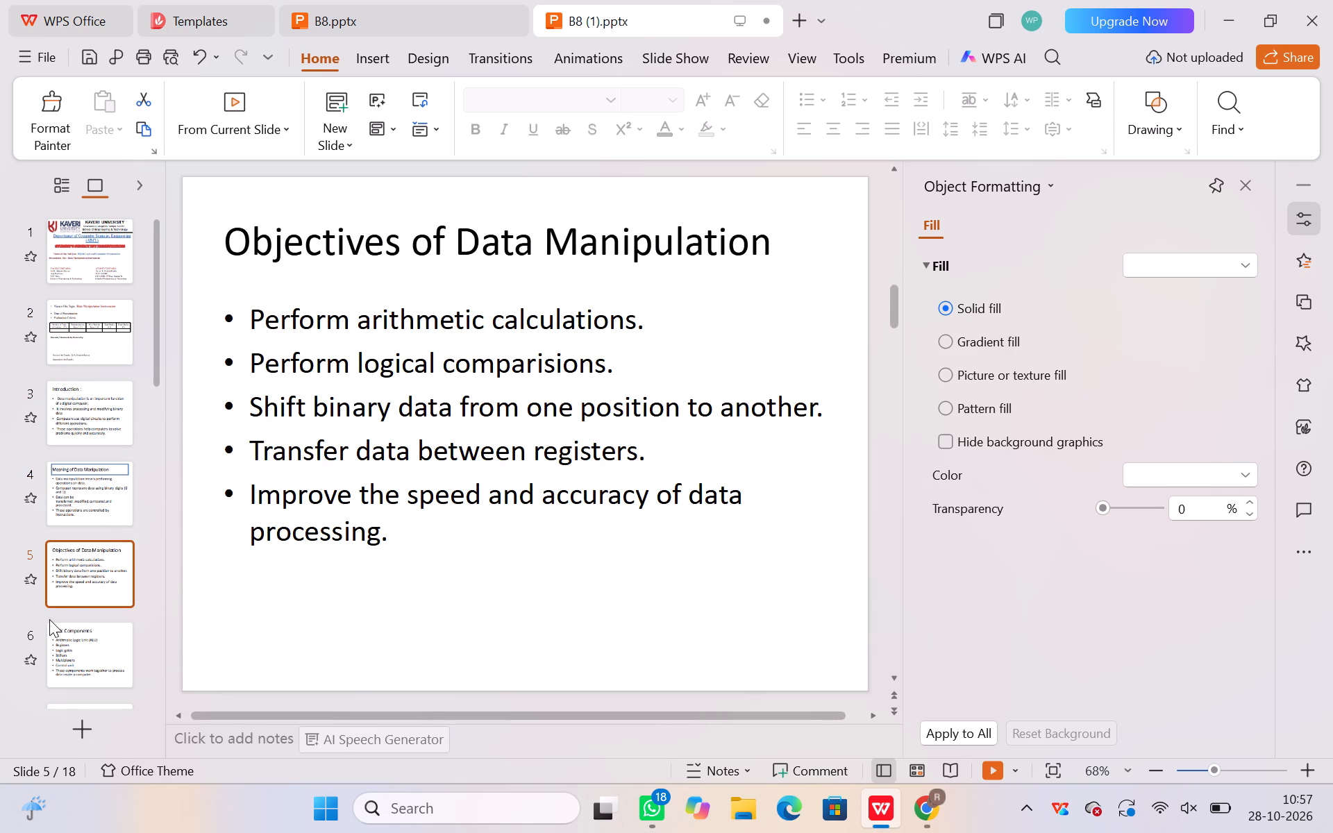
{"action": "left_click", "coordinate": [70, 655]}
{"action": "scroll", "coordinate": [70, 655], "scroll_direction": "down", "scroll_amount": 1}
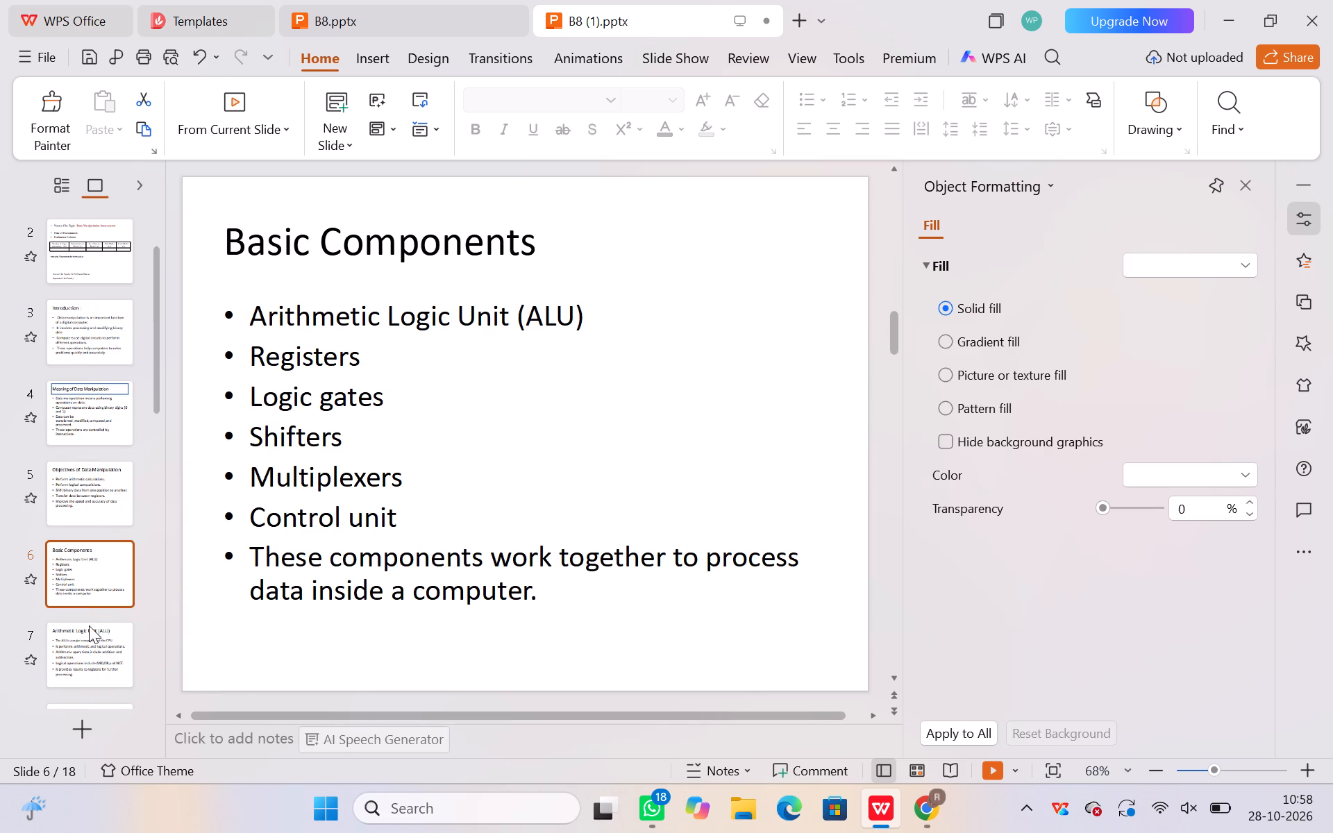
{"action": "left_click", "coordinate": [90, 652]}
{"action": "scroll", "coordinate": [91, 527], "scroll_direction": "up", "scroll_amount": 4}
{"action": "left_click", "coordinate": [81, 405]}
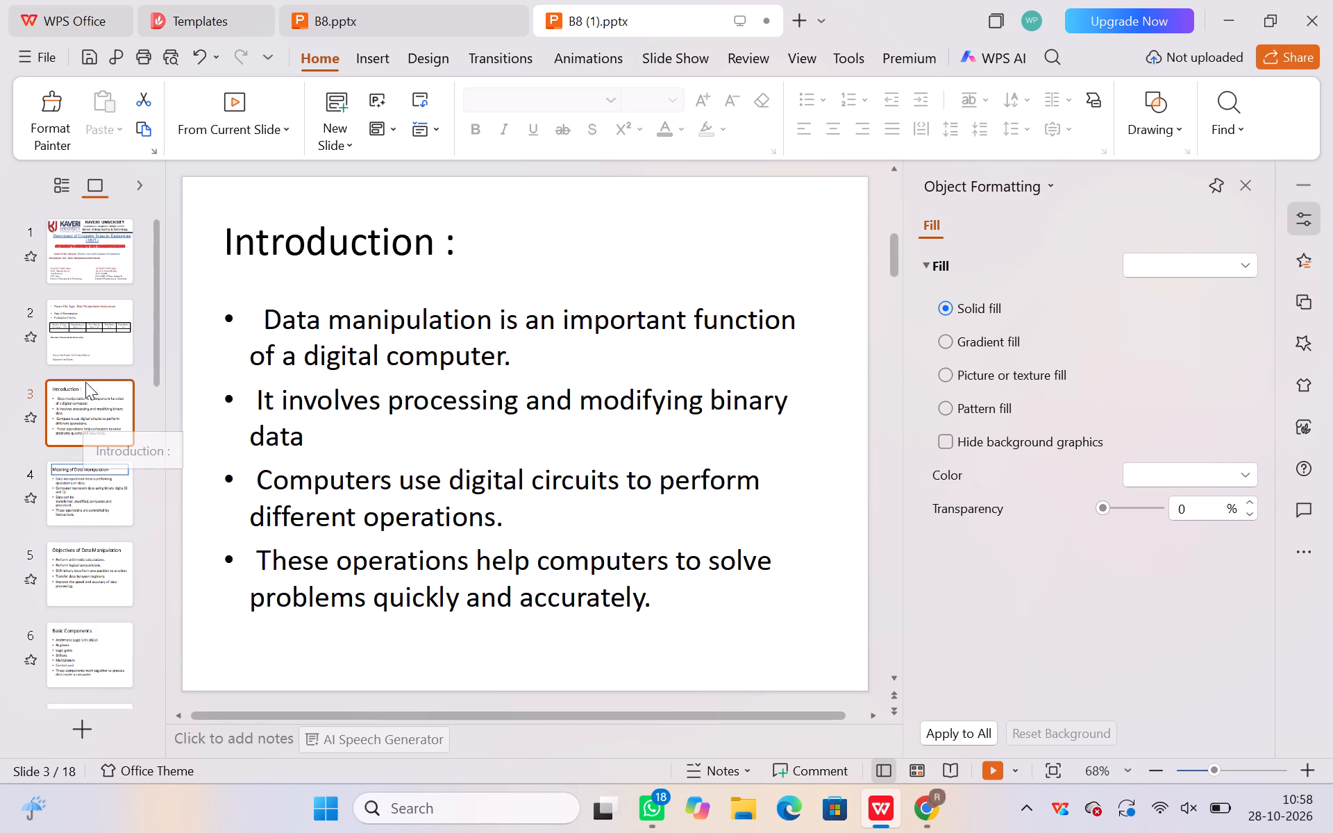
{"action": "left_click", "coordinate": [93, 351]}
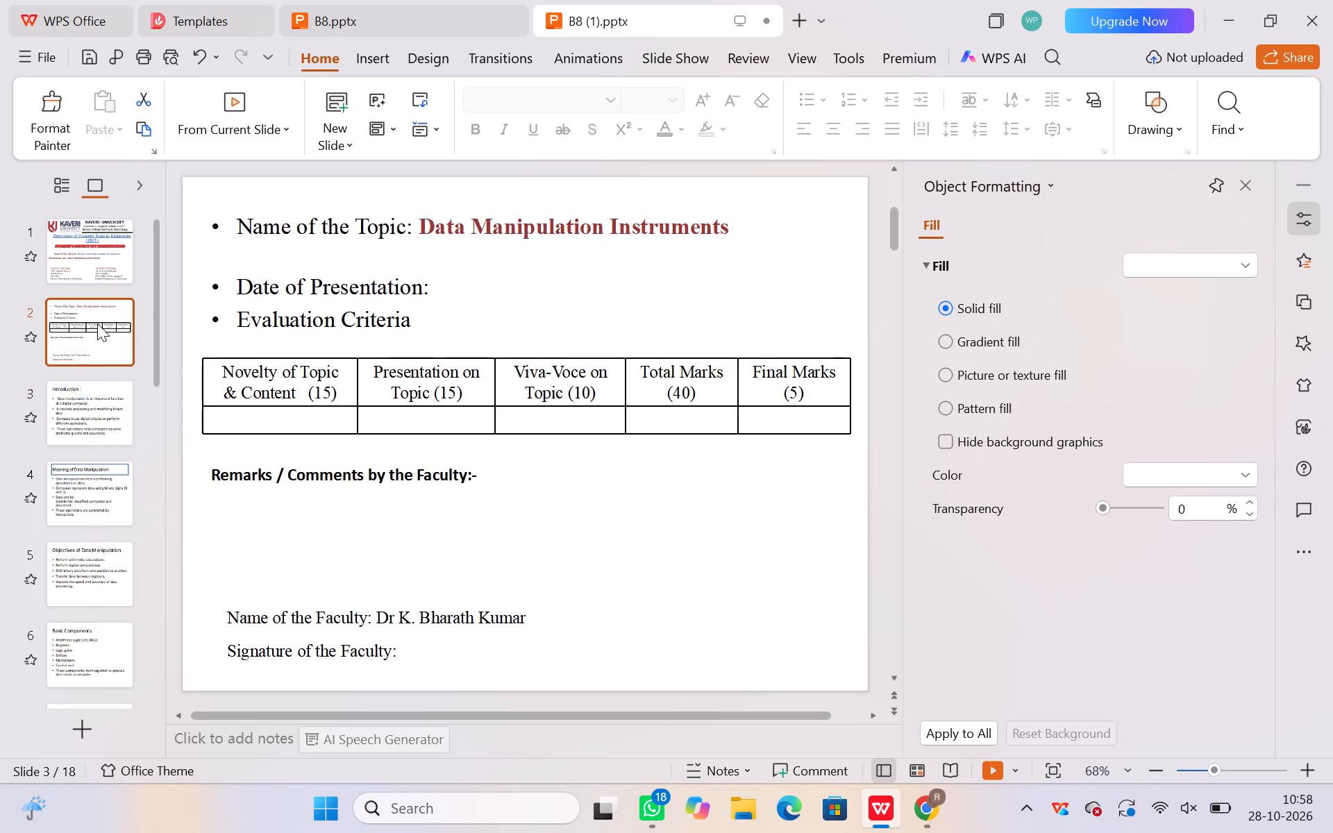
{"action": "left_click", "coordinate": [106, 432]}
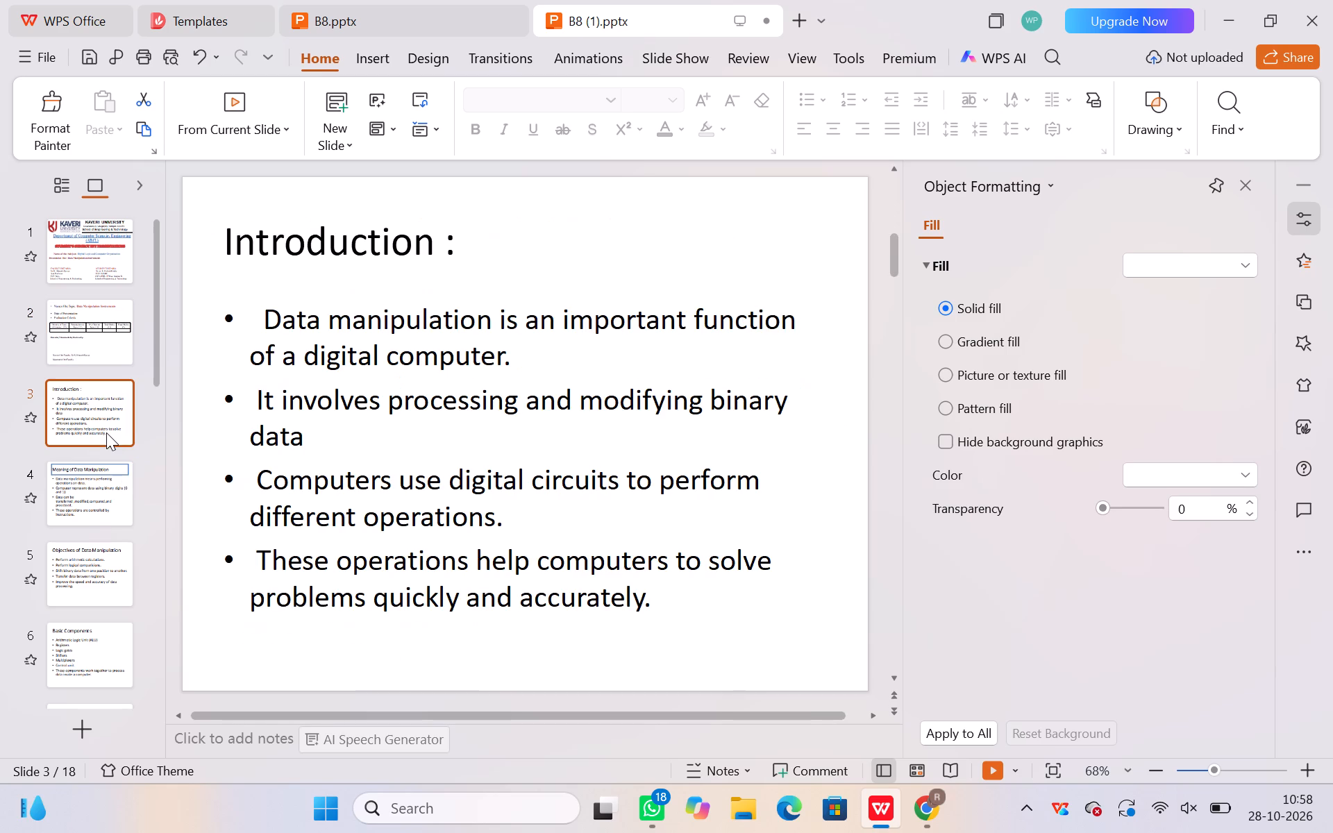
{"action": "left_click", "coordinate": [83, 324]}
{"action": "scroll", "coordinate": [83, 324], "scroll_direction": "up", "scroll_amount": 1}
{"action": "left_click", "coordinate": [55, 253]}
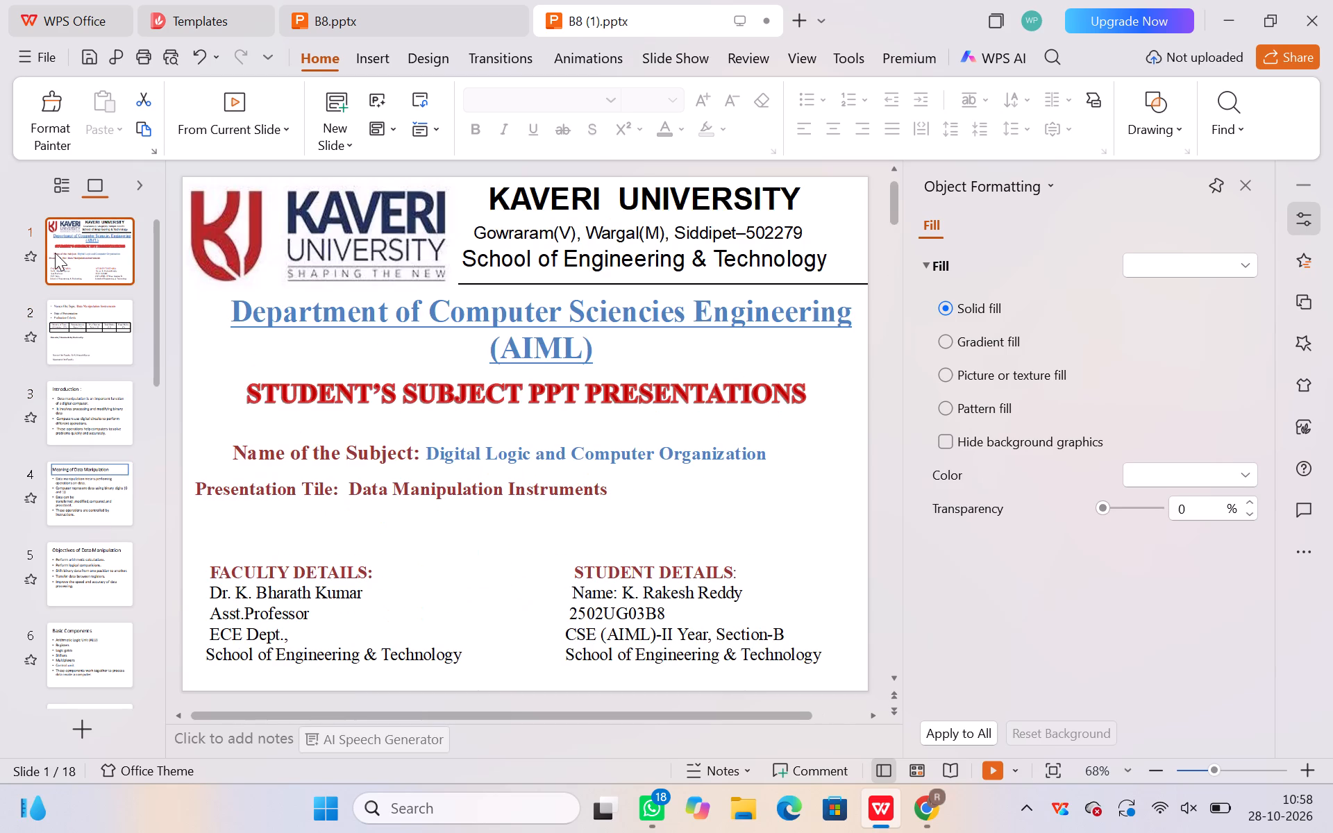
{"action": "left_click", "coordinate": [790, 634]}
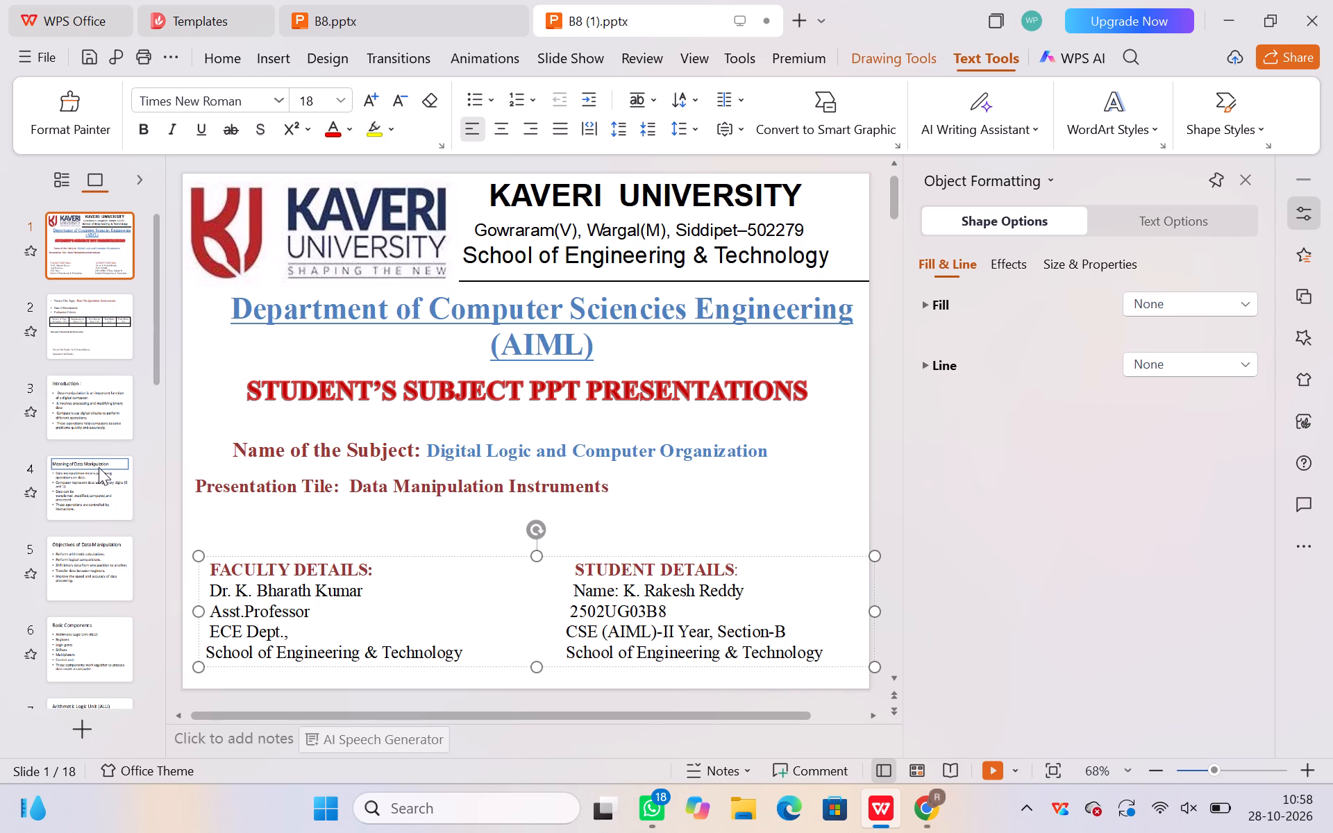
Apply left alignment to all the bullet points on the Introduction slide.
{"action": "left_click", "coordinate": [90, 403]}
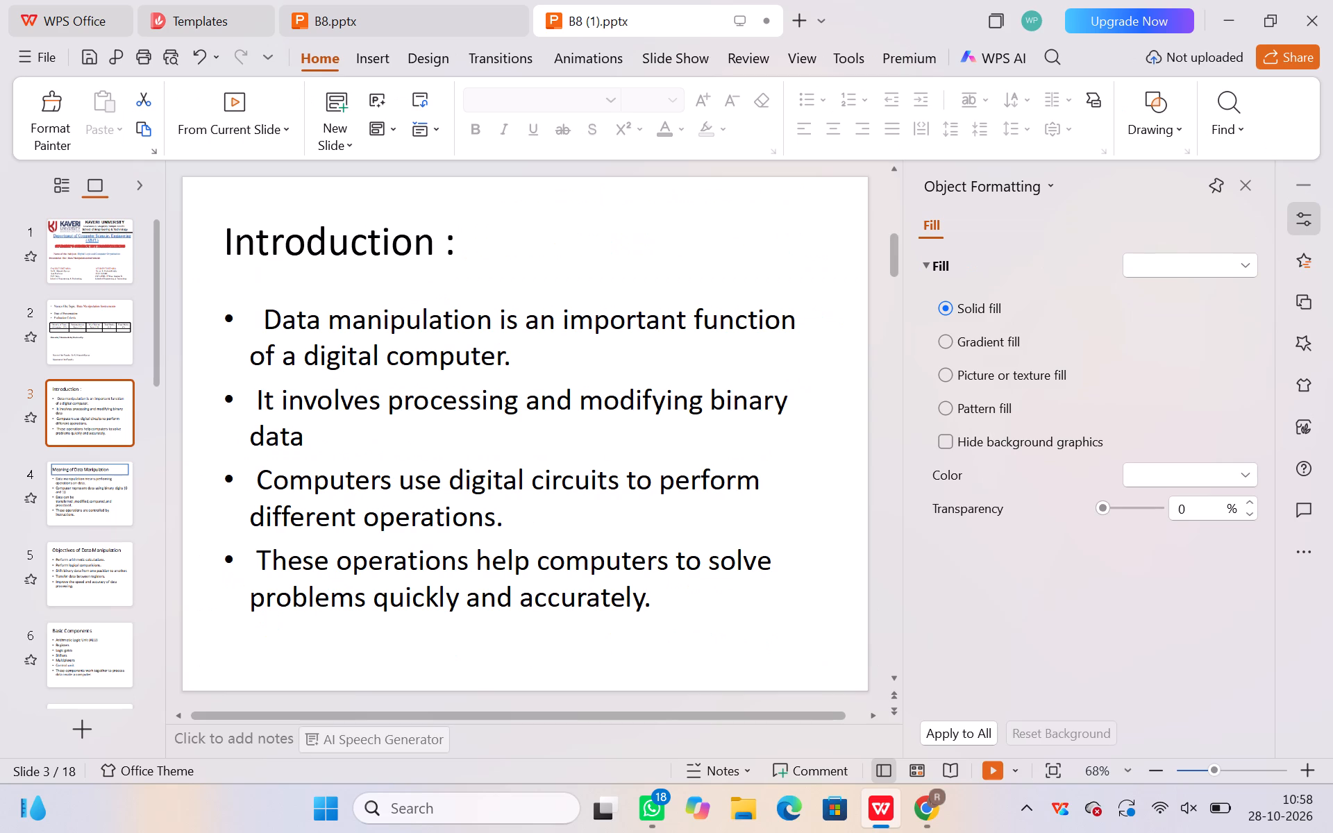
{"action": "left_click_drag", "start_coordinate": [258, 317], "coordinate": [587, 832]}
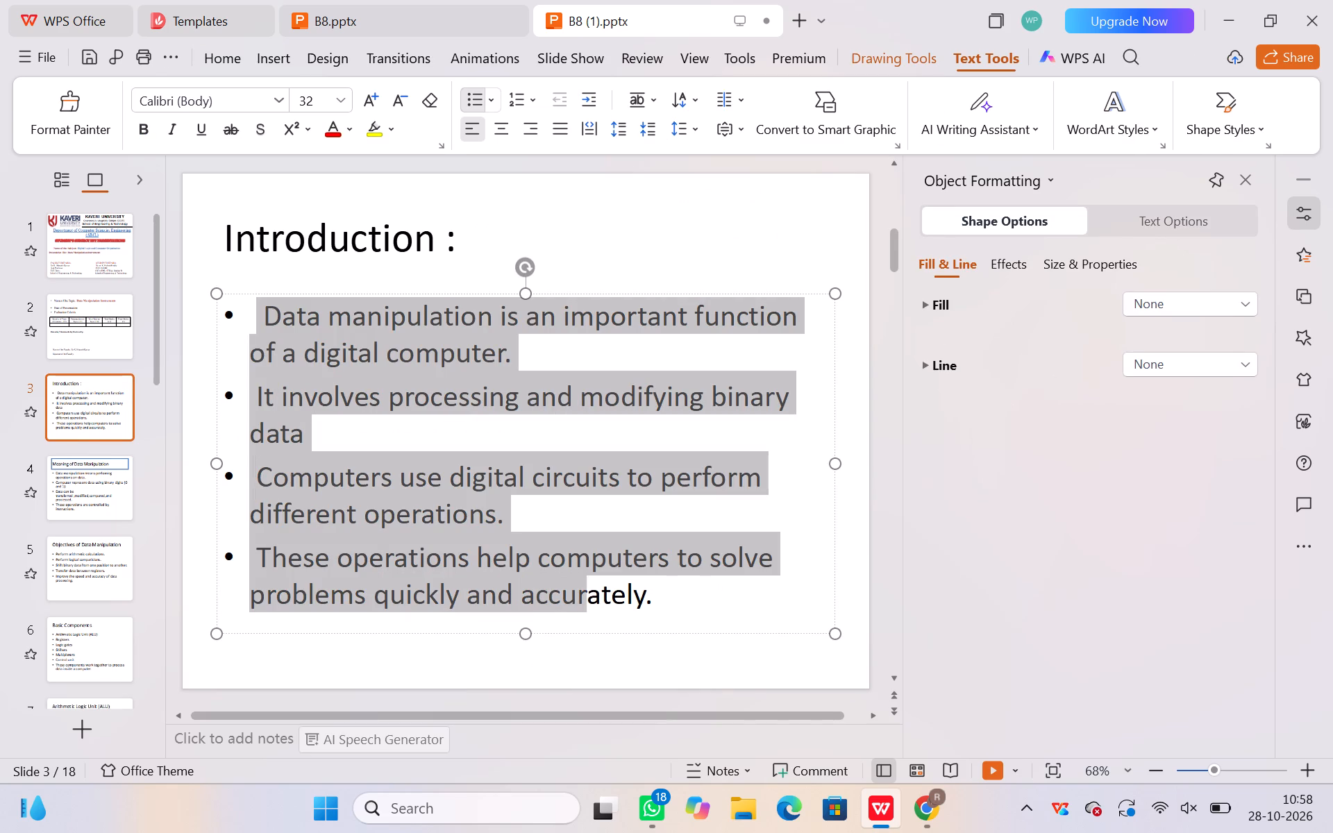
{"action": "left_click_drag", "start_coordinate": [587, 832], "coordinate": [715, 832]}
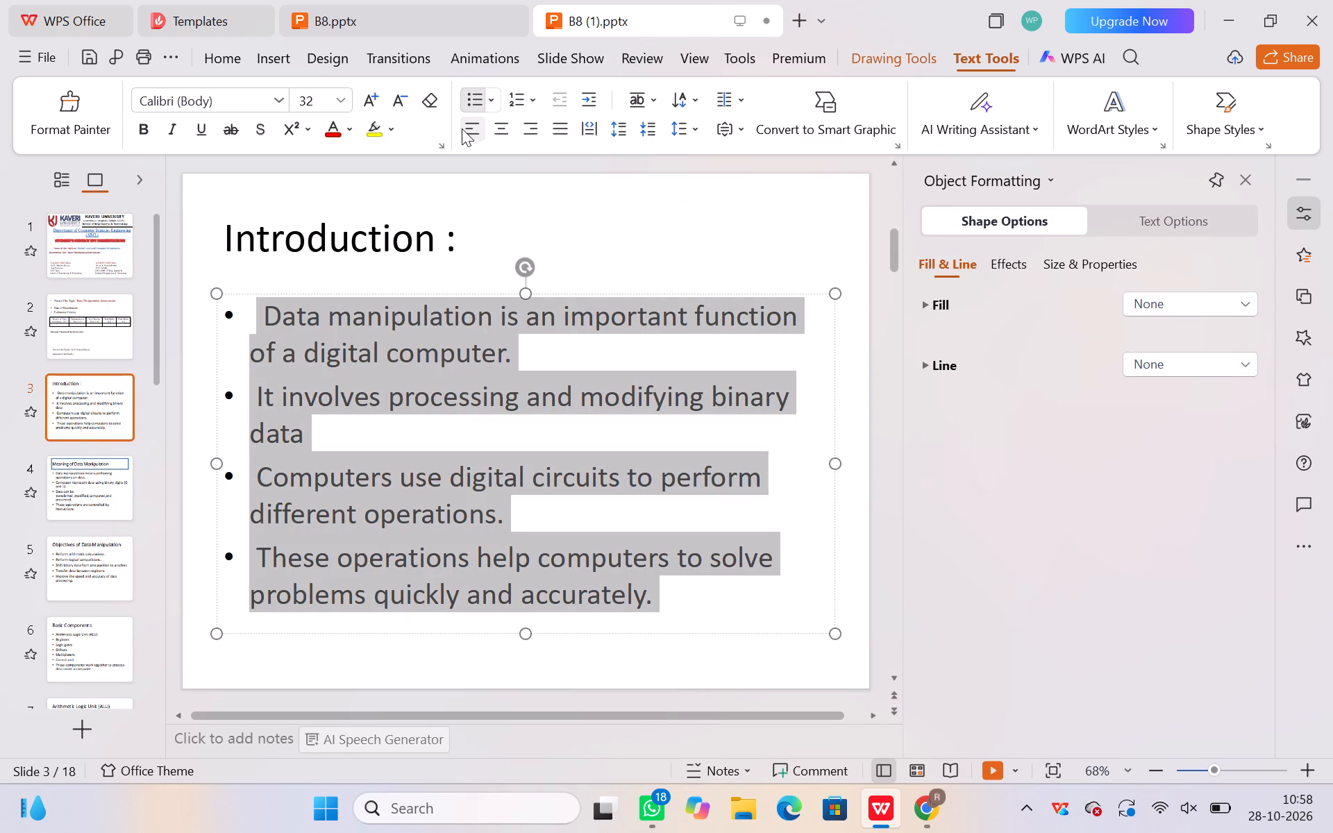
{"action": "left_click", "coordinate": [464, 129]}
{"action": "left_click", "coordinate": [333, 331]}
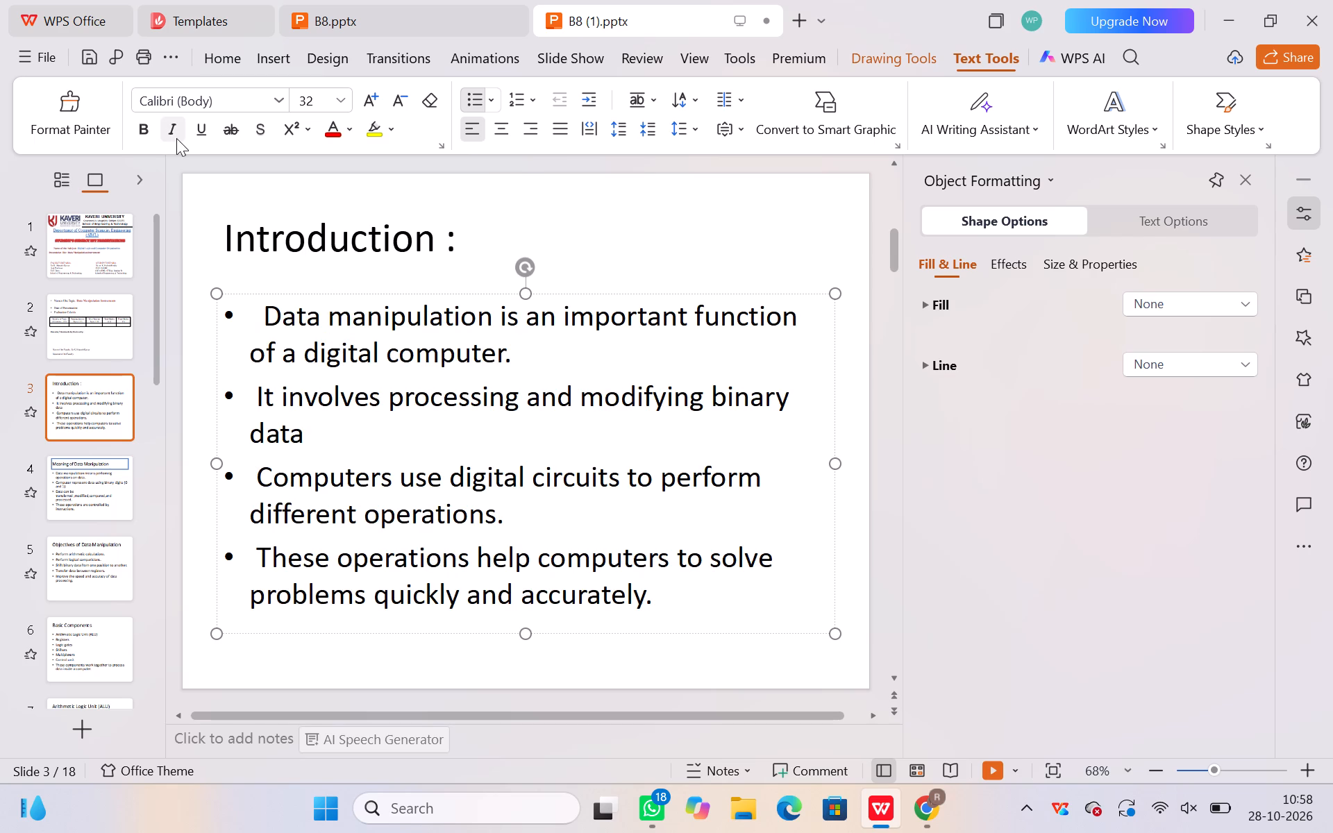
Preview the Introduction slide as a full-screen slide show and return to editing.
{"action": "left_click", "coordinate": [233, 56]}
{"action": "left_click", "coordinate": [228, 110]}
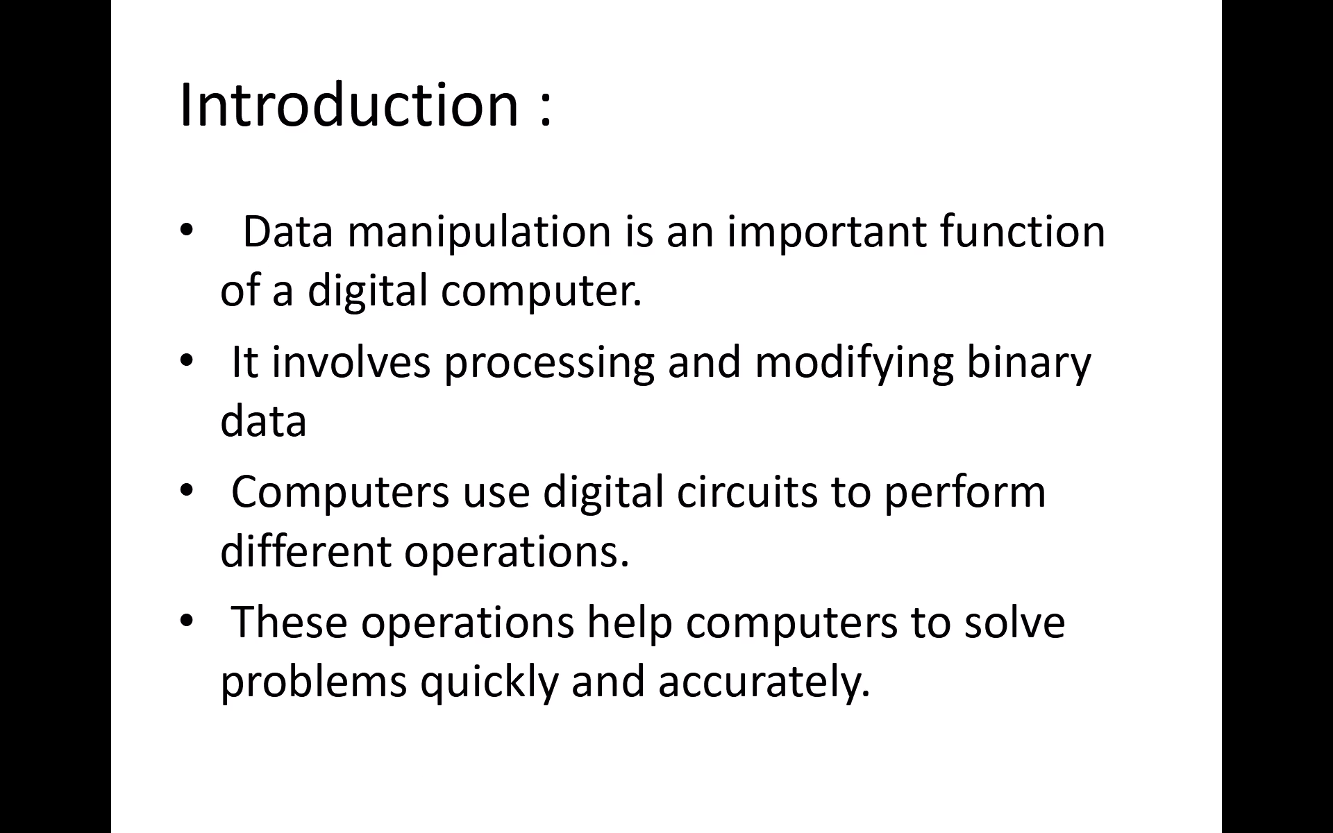
{"action": "key", "text": "Escape"}
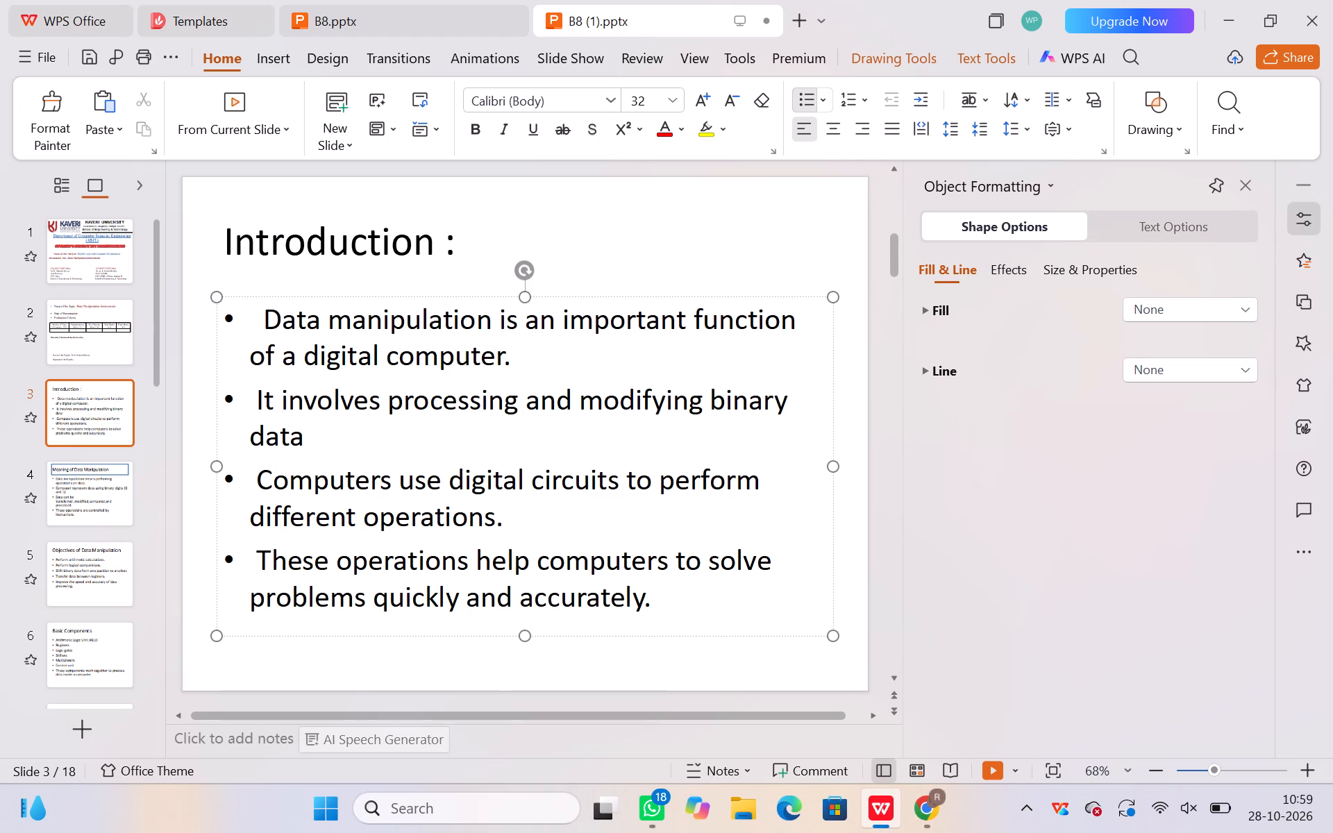
Compare the Introduction slide with the Meaning of Data Manipulation and Objectives of Data Manipulation slides.
{"action": "left_click", "coordinate": [99, 505]}
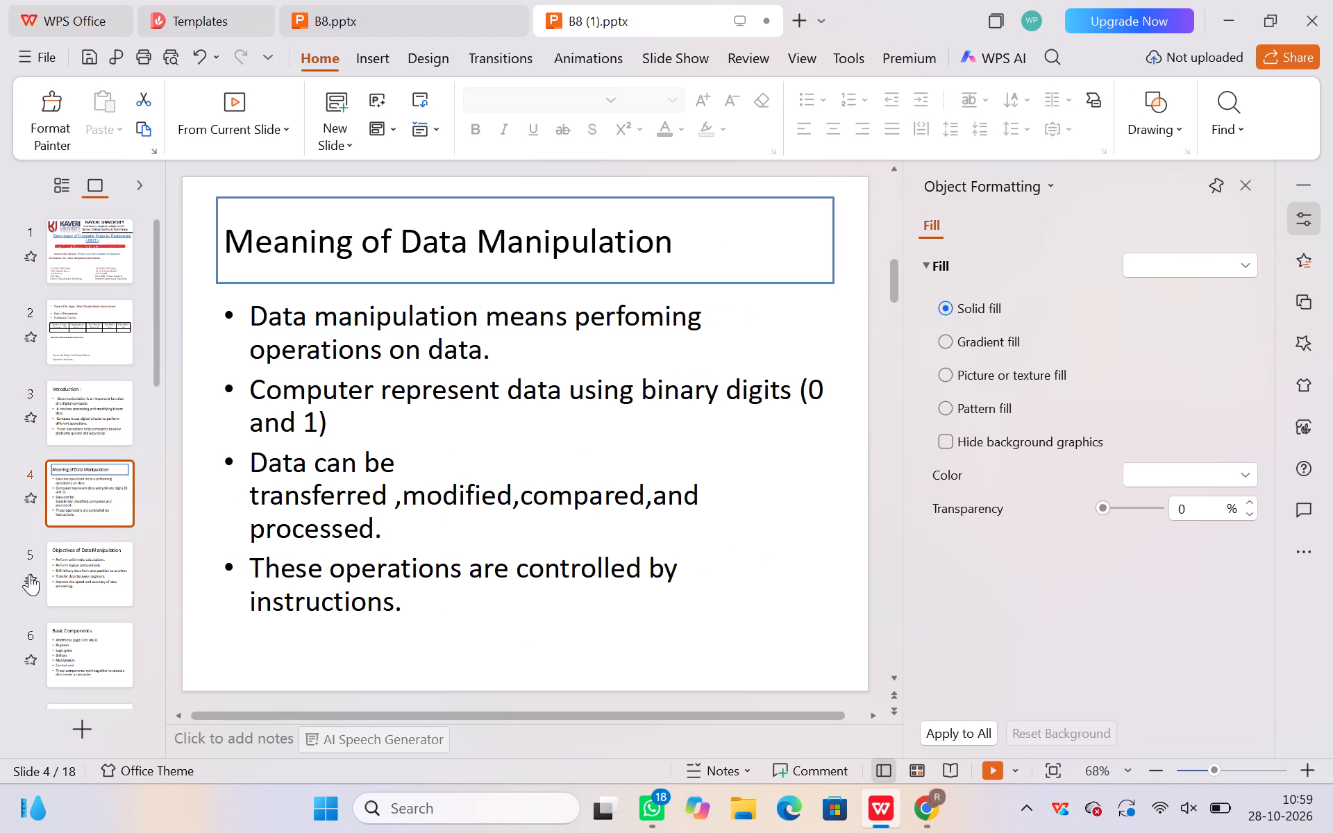
{"action": "left_click", "coordinate": [72, 569]}
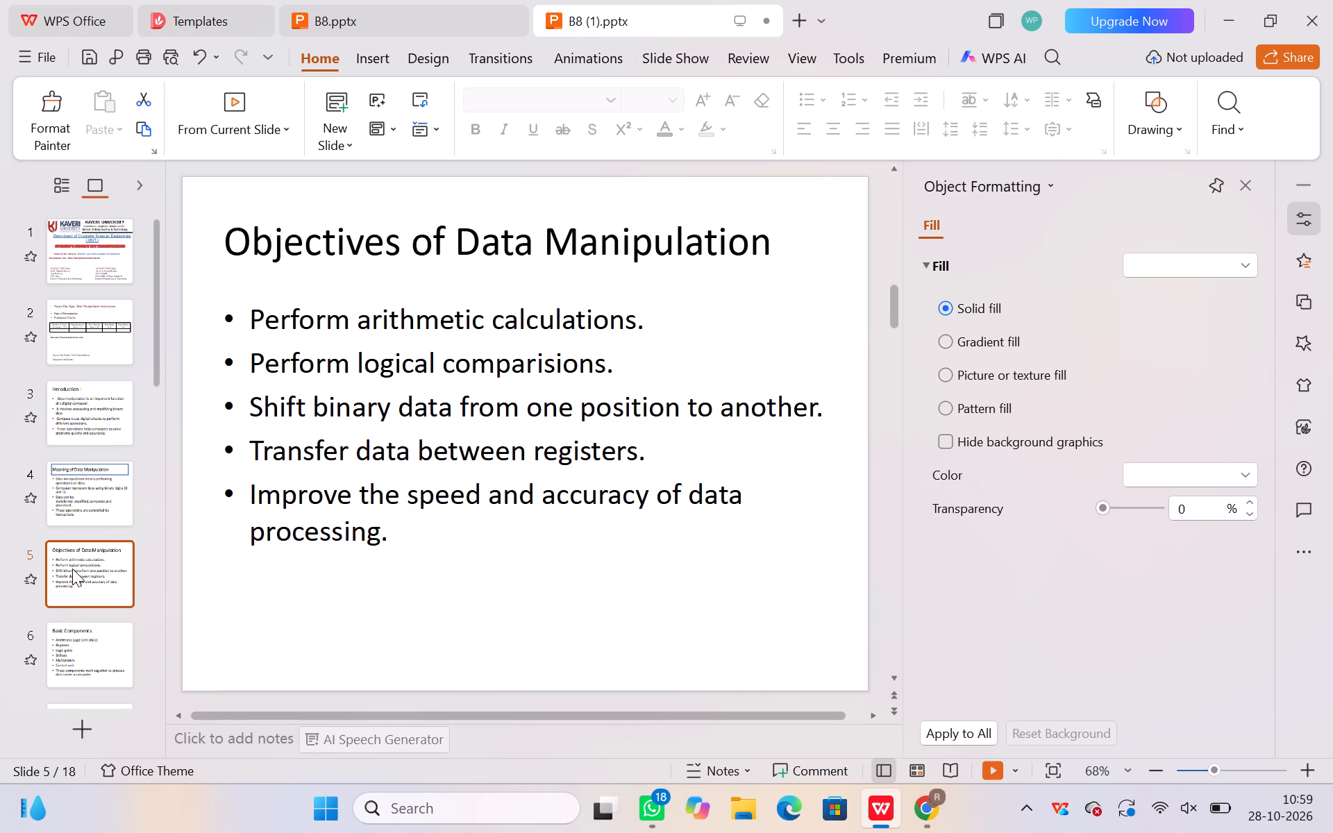
{"action": "left_click", "coordinate": [80, 390]}
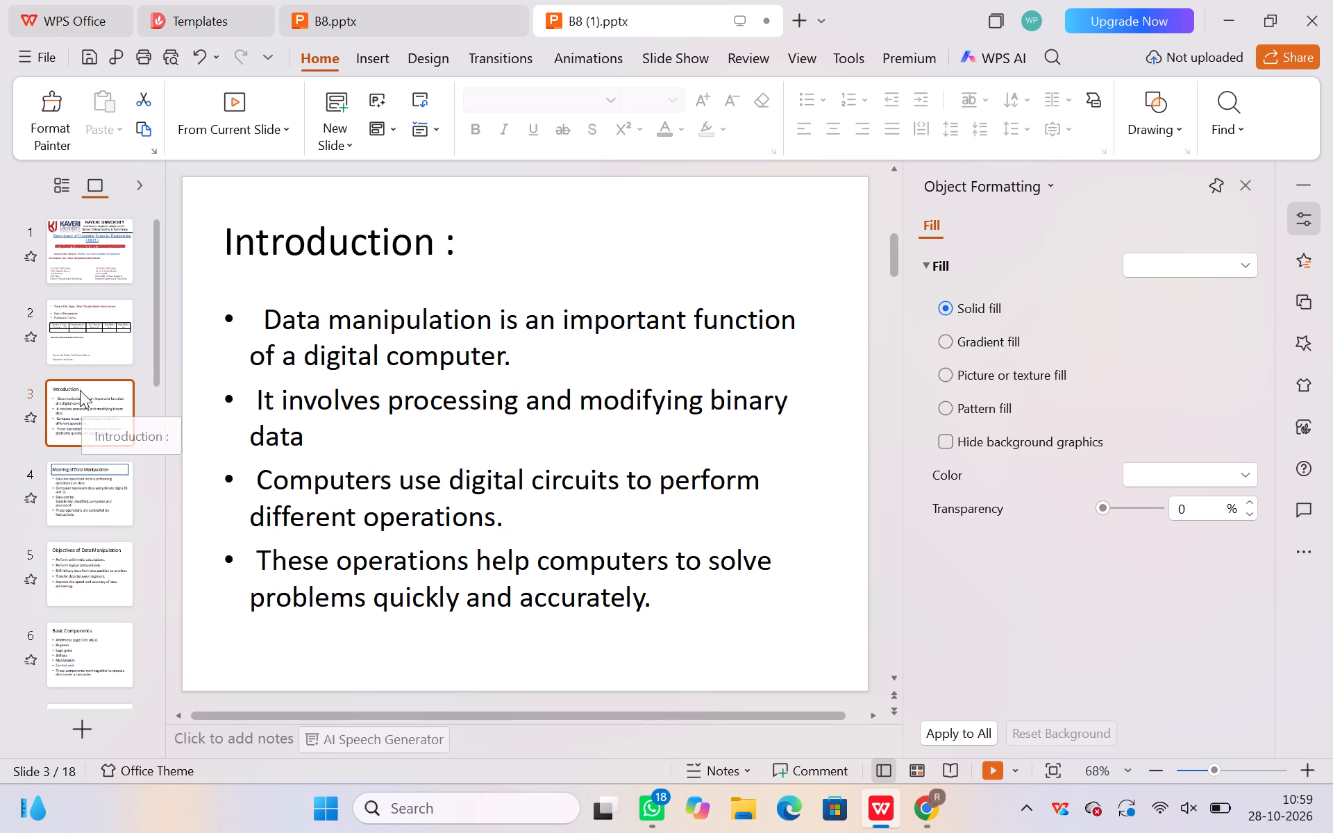
{"action": "left_click", "coordinate": [78, 468]}
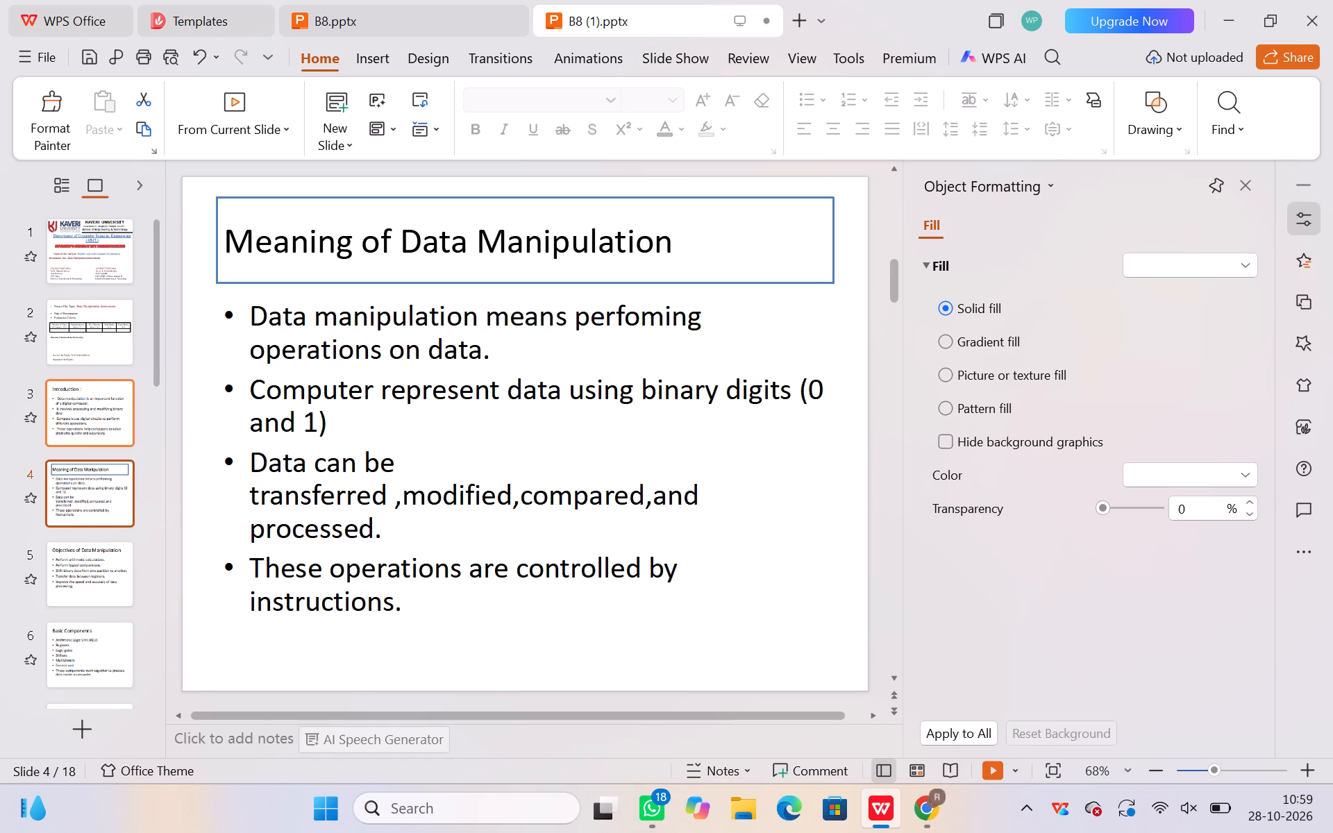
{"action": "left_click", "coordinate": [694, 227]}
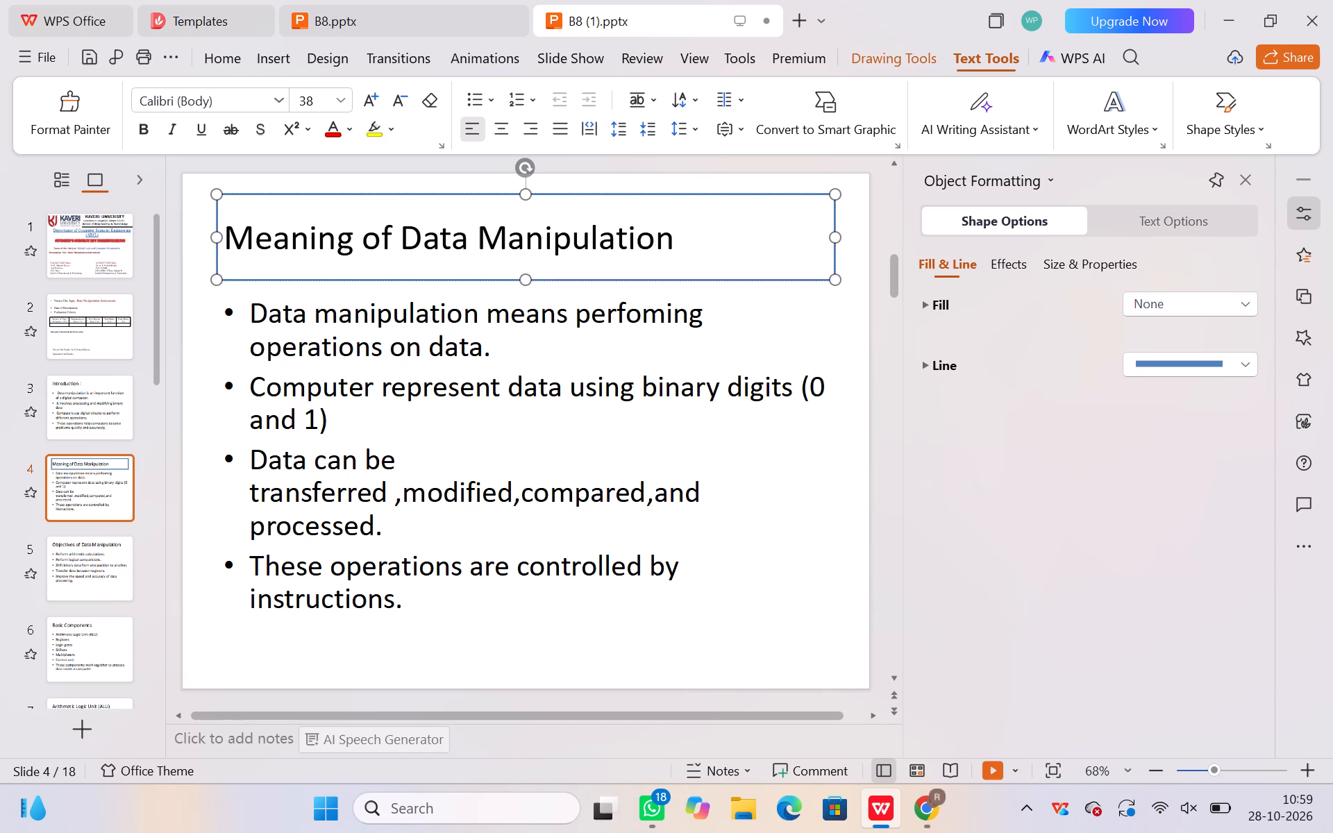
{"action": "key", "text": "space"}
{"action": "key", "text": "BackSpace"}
Close the Object Formatting pane to give the slide more room.
{"action": "left_click", "coordinate": [1250, 177]}
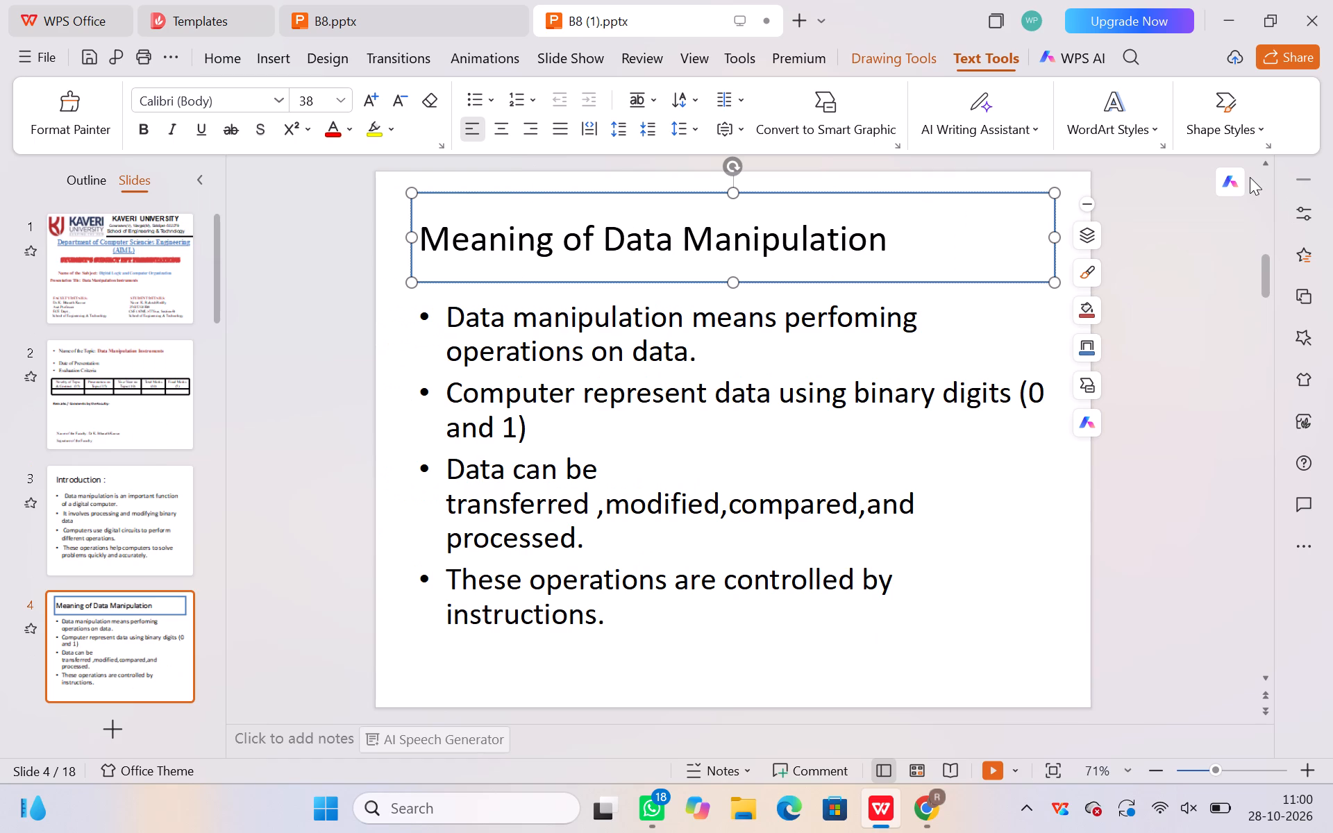
Look through the deck from slide 2 to the Thank You slide, examining the Logical Operations and Conclusion slides.
{"action": "left_click", "coordinate": [116, 414]}
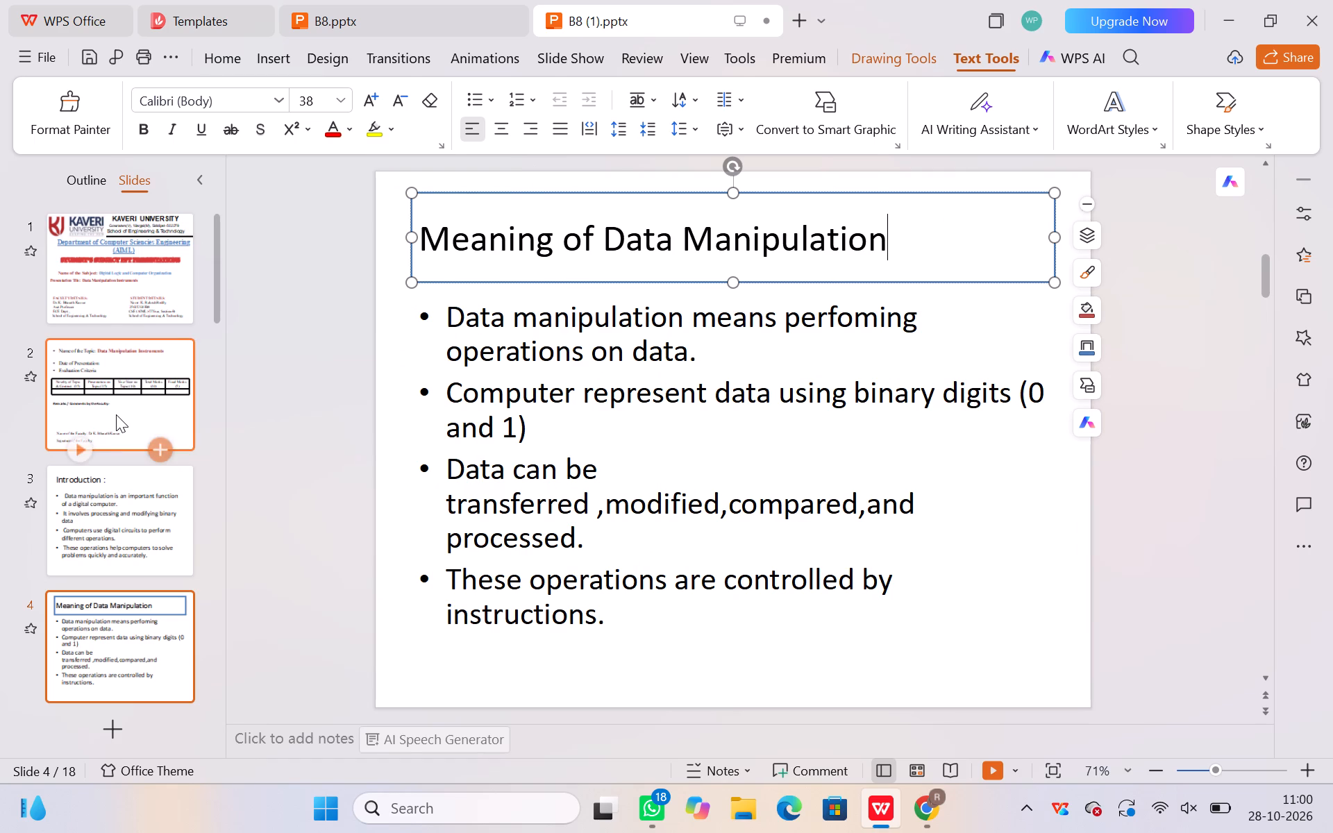
{"action": "scroll", "coordinate": [140, 455], "scroll_direction": "down", "scroll_amount": 1}
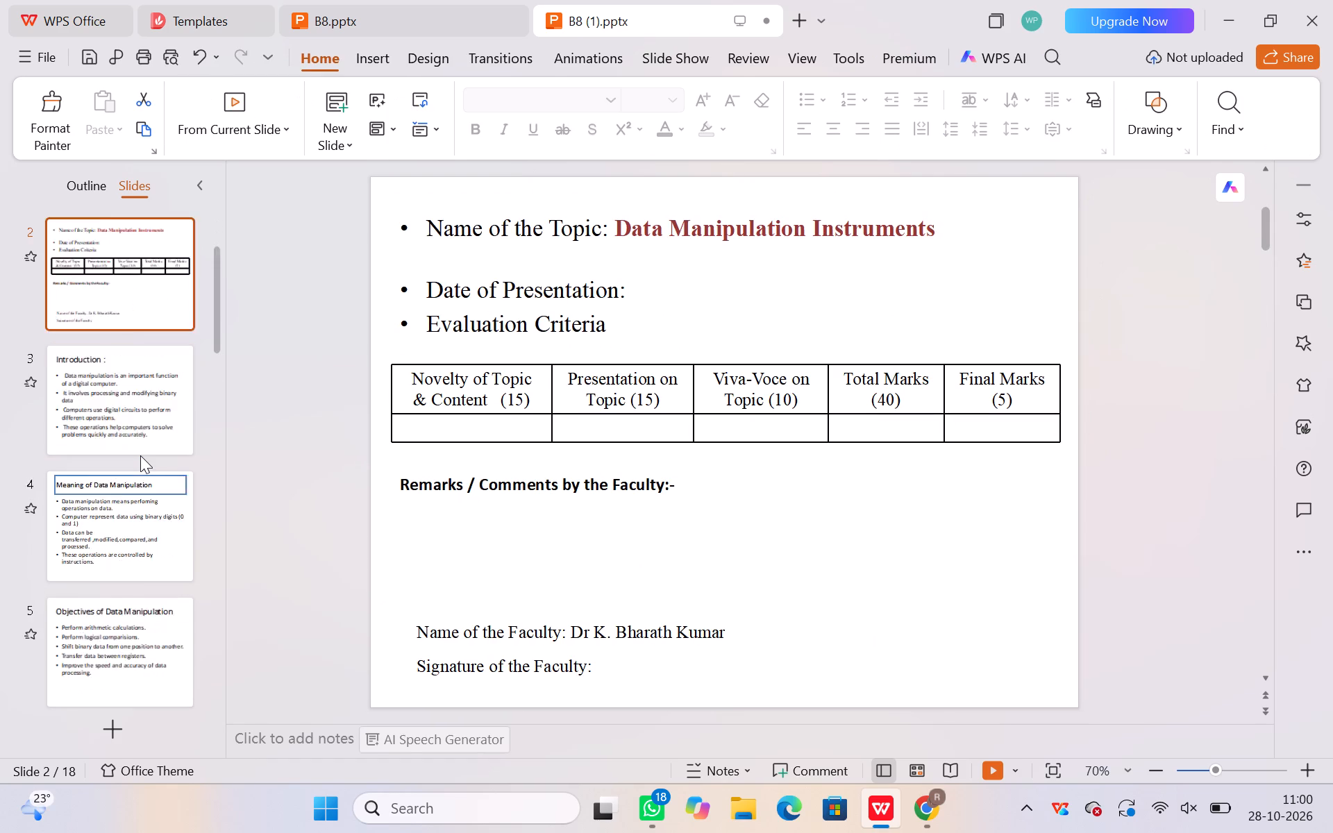
{"action": "scroll", "coordinate": [140, 455], "scroll_direction": "down", "scroll_amount": 3}
{"action": "left_click", "coordinate": [140, 455]}
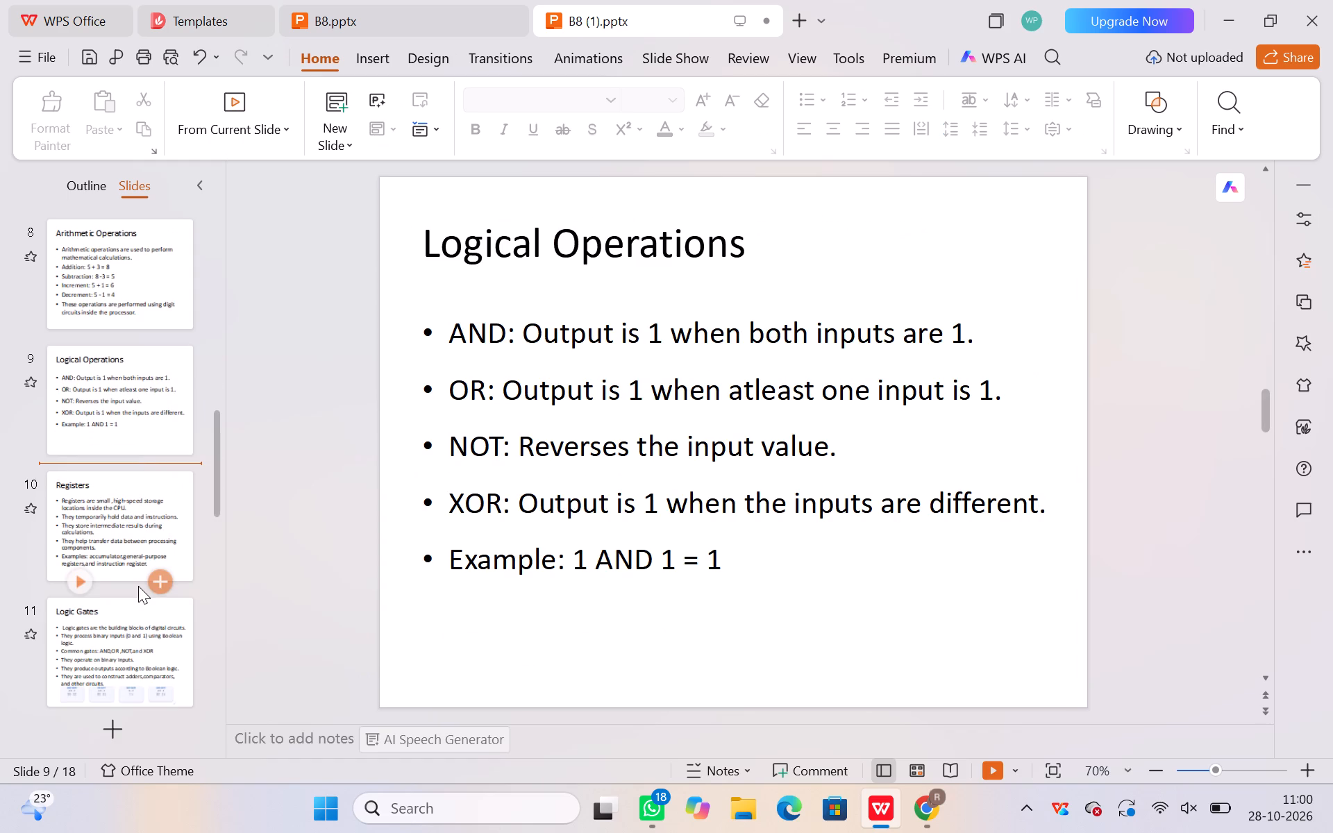
{"action": "scroll", "coordinate": [138, 586], "scroll_direction": "down", "scroll_amount": 1}
{"action": "scroll", "coordinate": [113, 643], "scroll_direction": "down", "scroll_amount": 1}
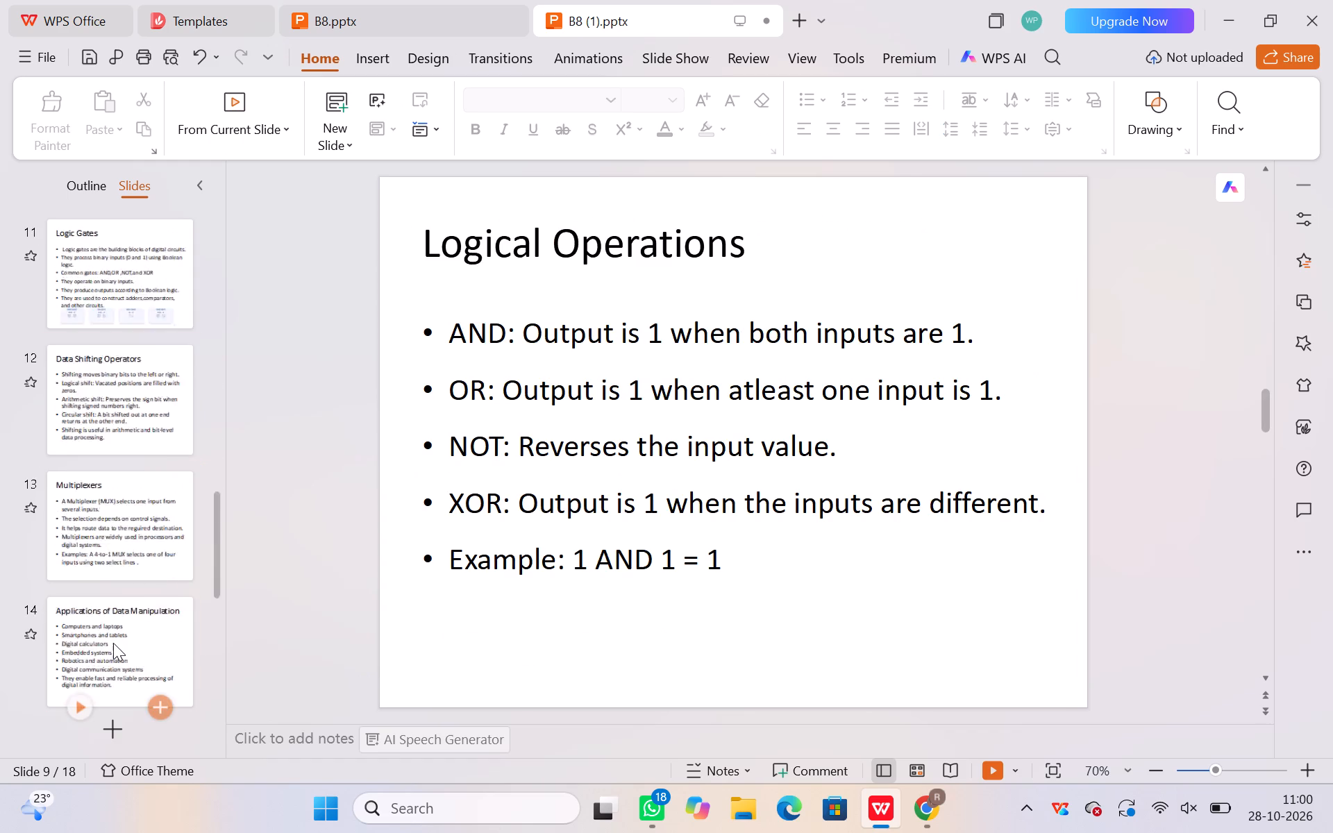
{"action": "scroll", "coordinate": [113, 643], "scroll_direction": "down", "scroll_amount": 7}
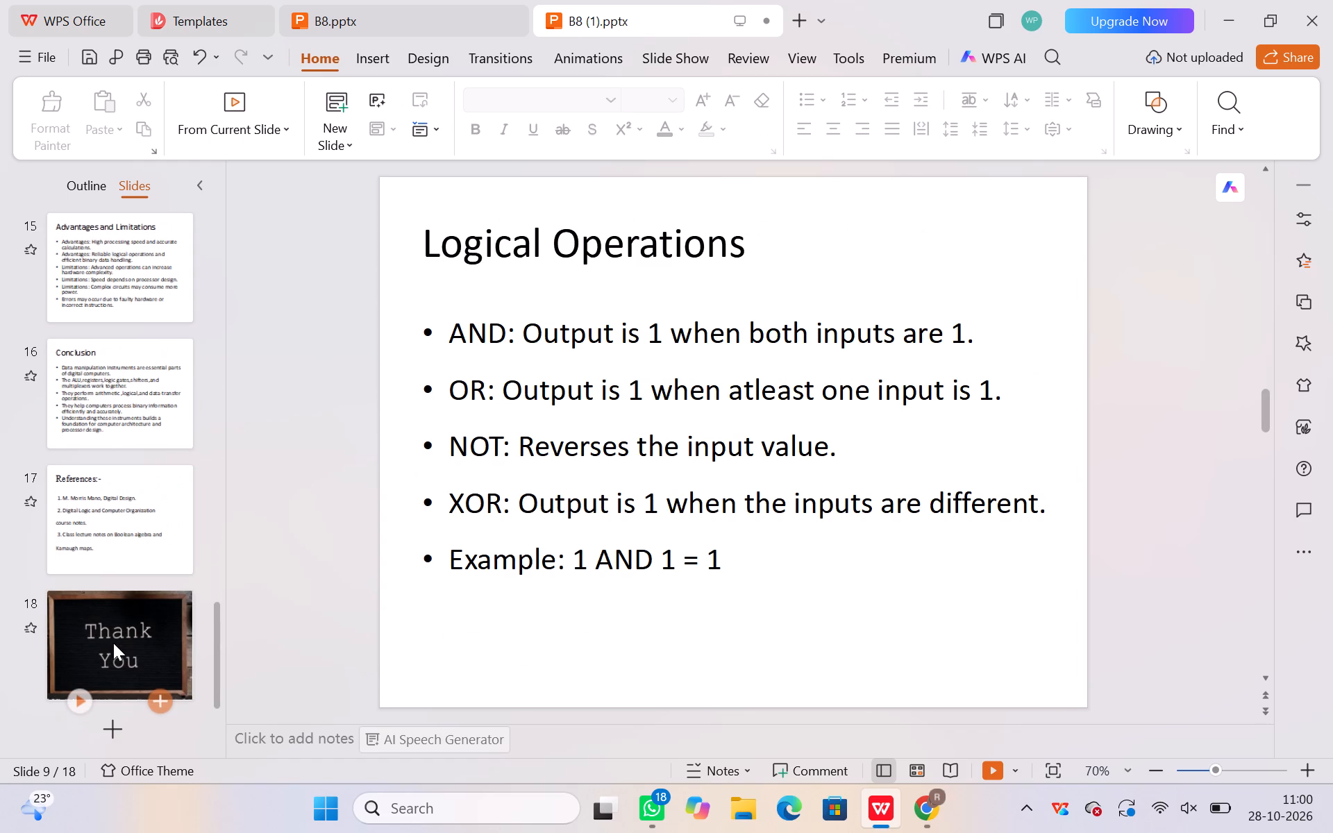
{"action": "left_click", "coordinate": [115, 437]}
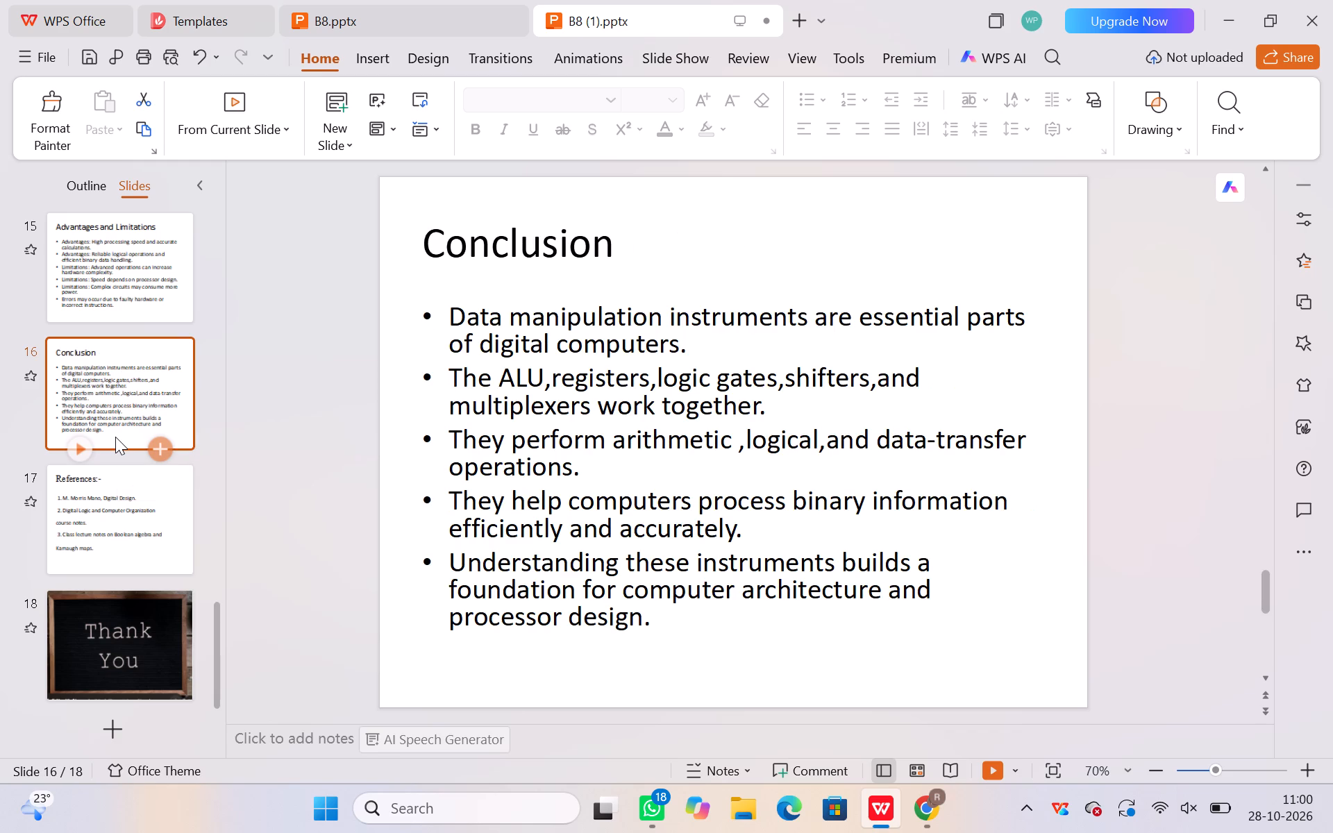
{"action": "scroll", "coordinate": [121, 360], "scroll_direction": "down", "scroll_amount": 1, "text": "ctrl"}
{"action": "scroll", "coordinate": [115, 312], "scroll_direction": "up", "scroll_amount": 1}
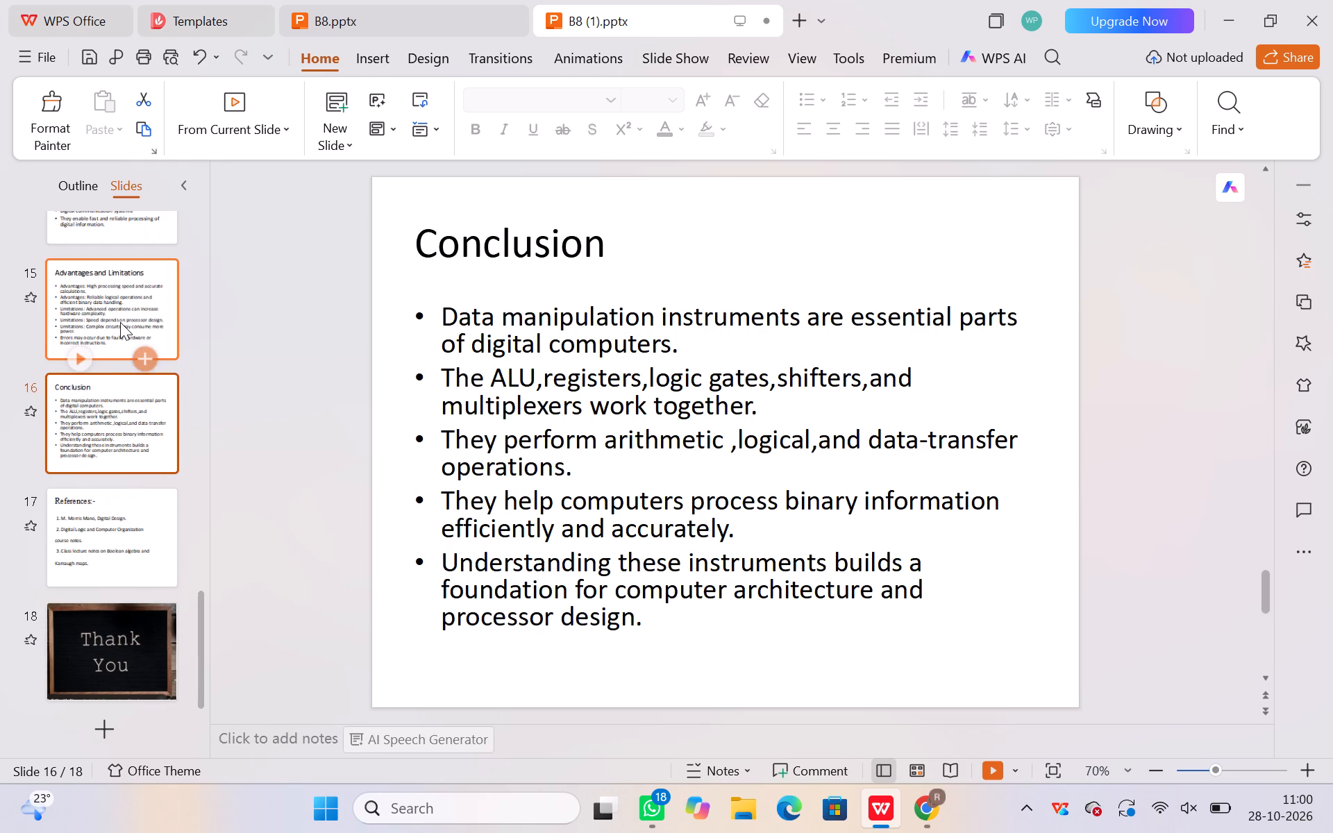
Examine the Data Shifting Operators, Multiplexers and Logic Gates slides.
{"action": "scroll", "coordinate": [120, 322], "scroll_direction": "up", "scroll_amount": 1}
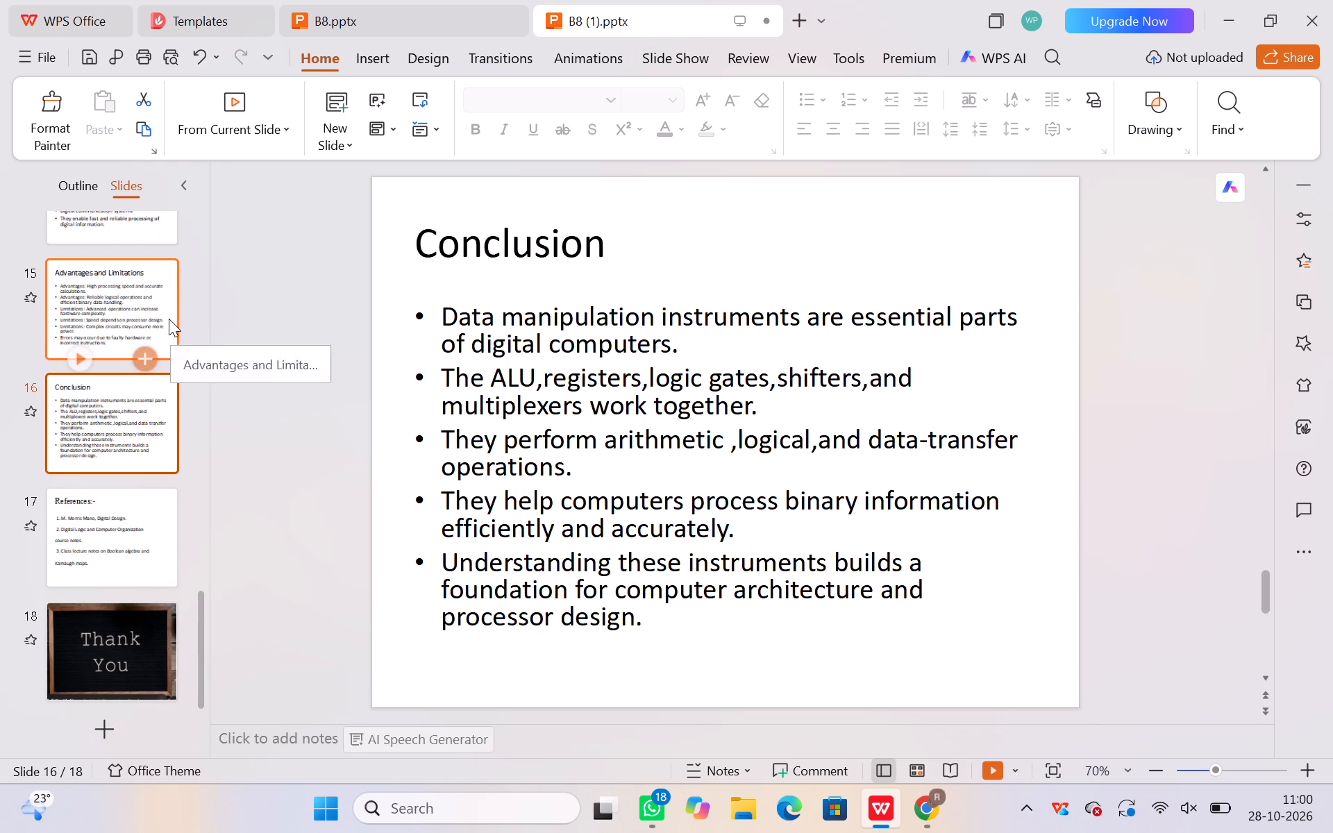
{"action": "scroll", "coordinate": [95, 305], "scroll_direction": "up", "scroll_amount": 1}
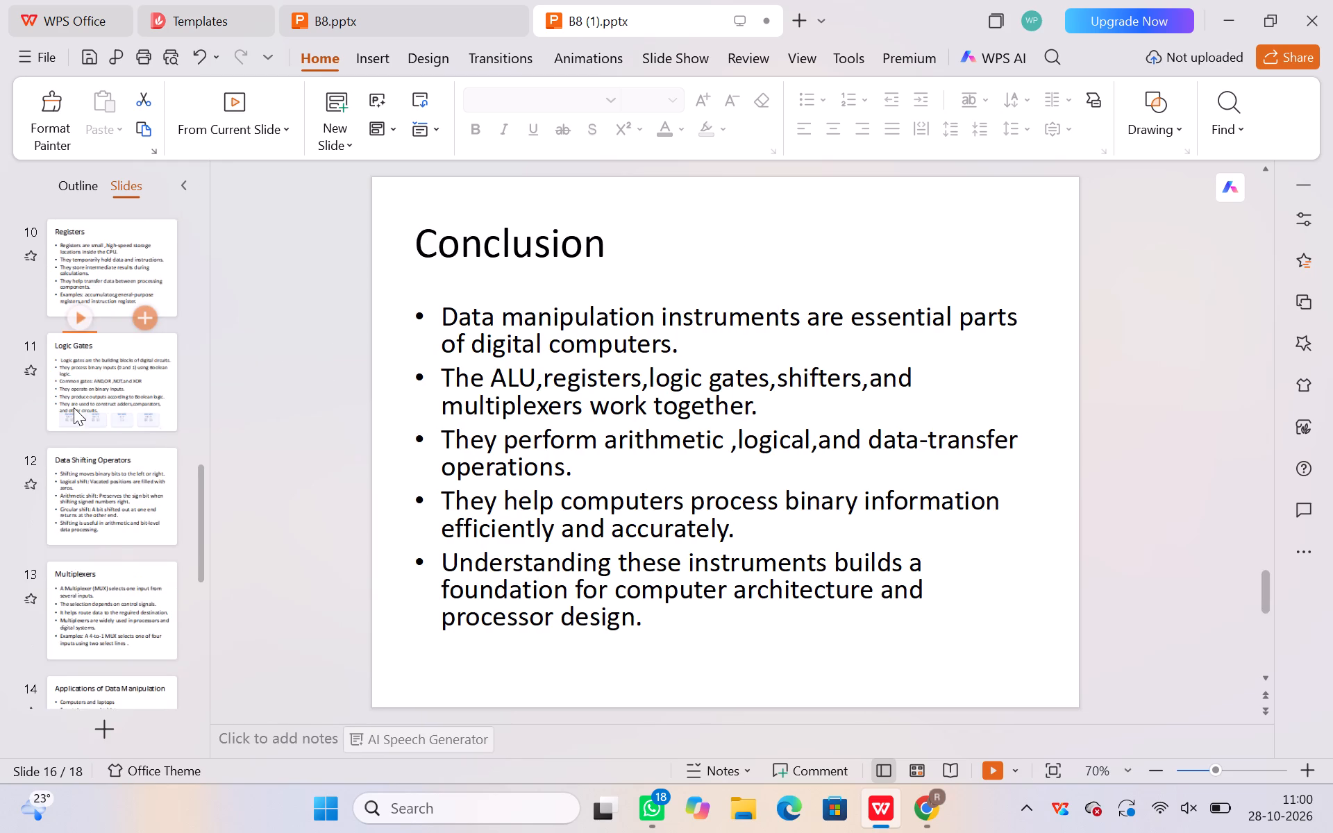
{"action": "left_click", "coordinate": [74, 407]}
{"action": "left_click", "coordinate": [70, 507]}
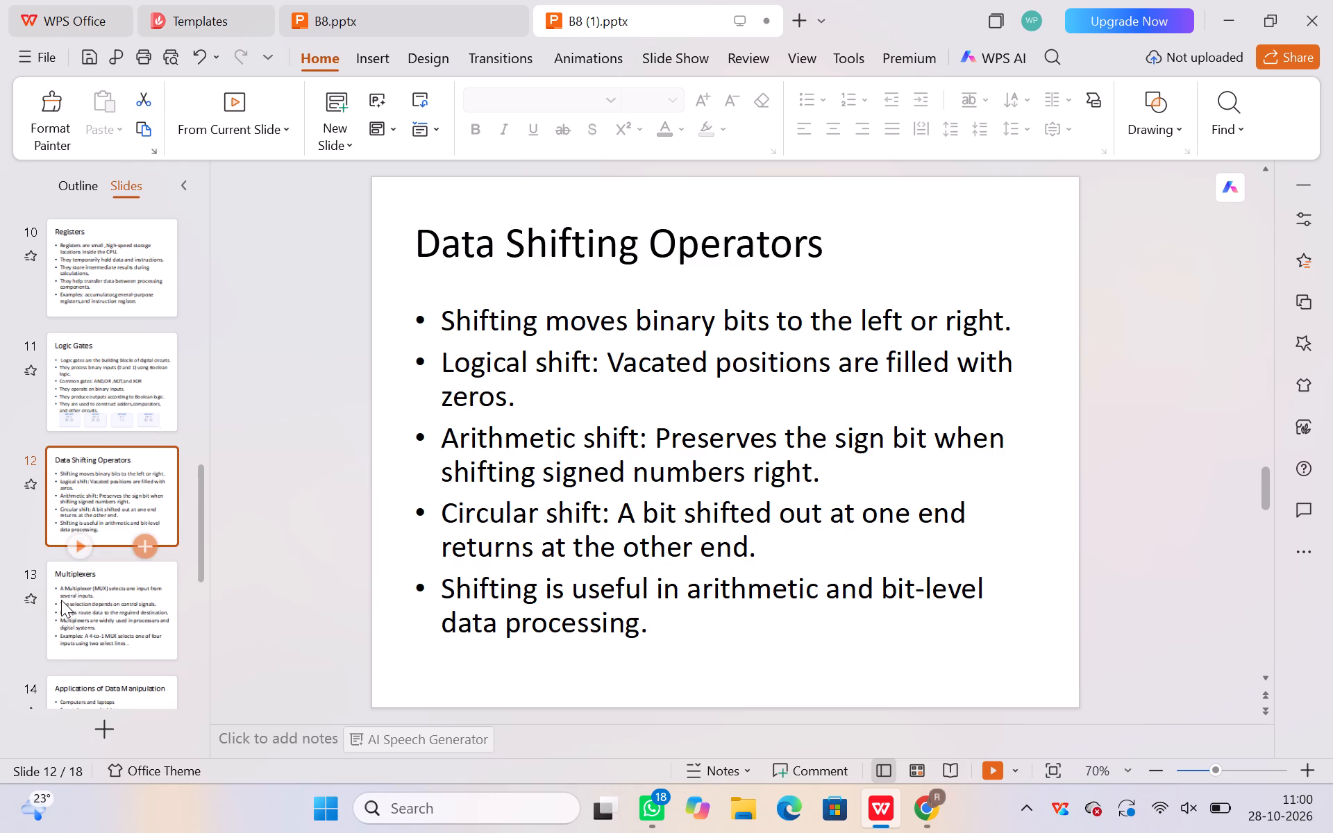
{"action": "left_click", "coordinate": [61, 600]}
{"action": "scroll", "coordinate": [103, 660], "scroll_direction": "down", "scroll_amount": 1}
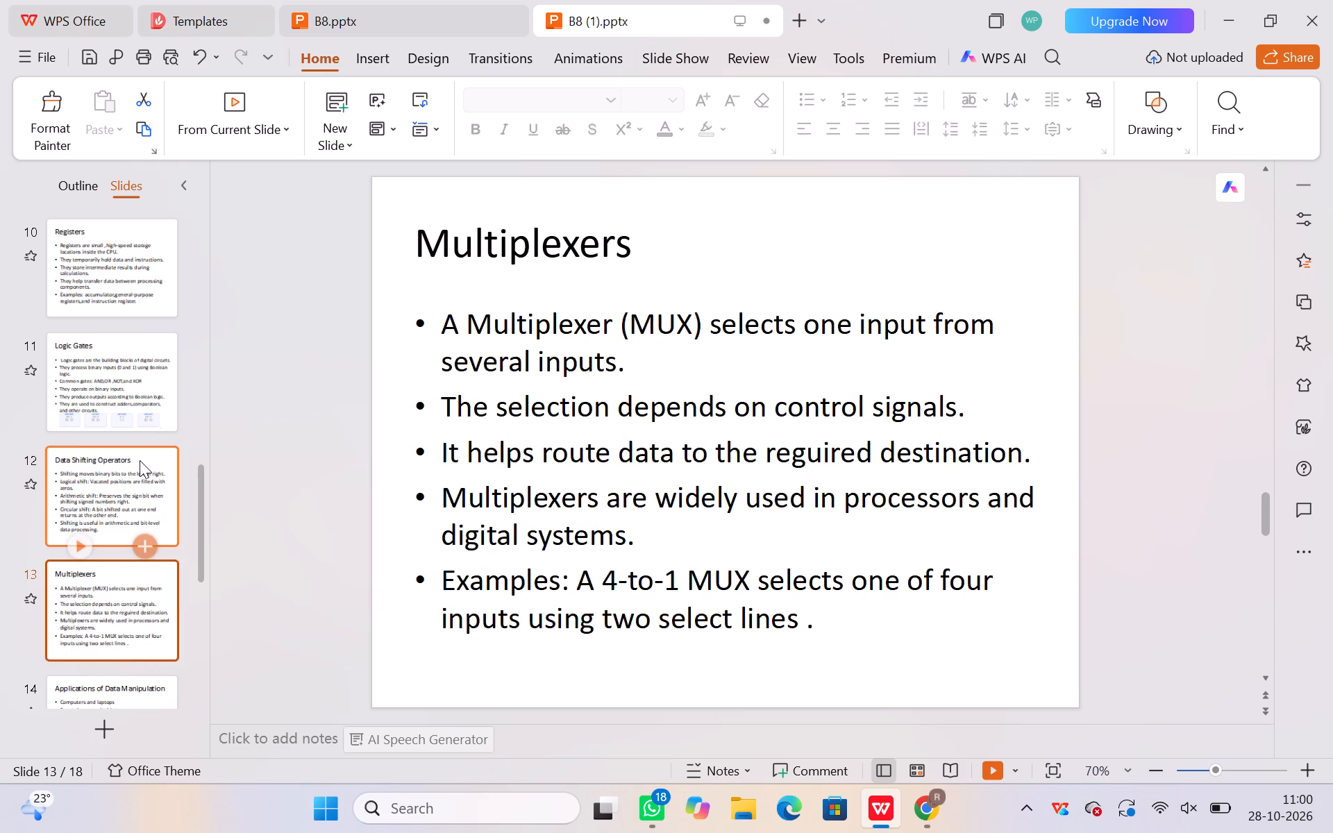
{"action": "left_click", "coordinate": [110, 339]}
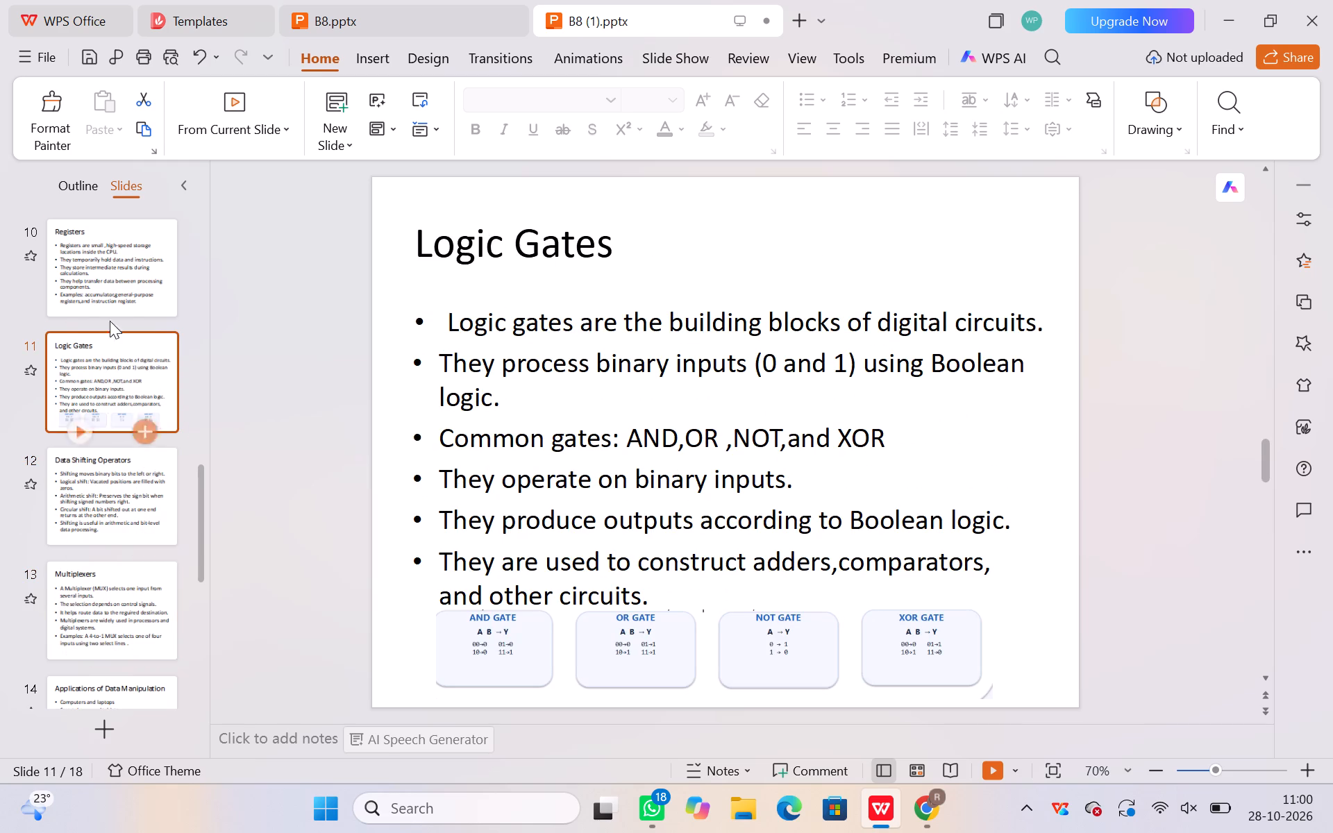
{"action": "left_click", "coordinate": [116, 242]}
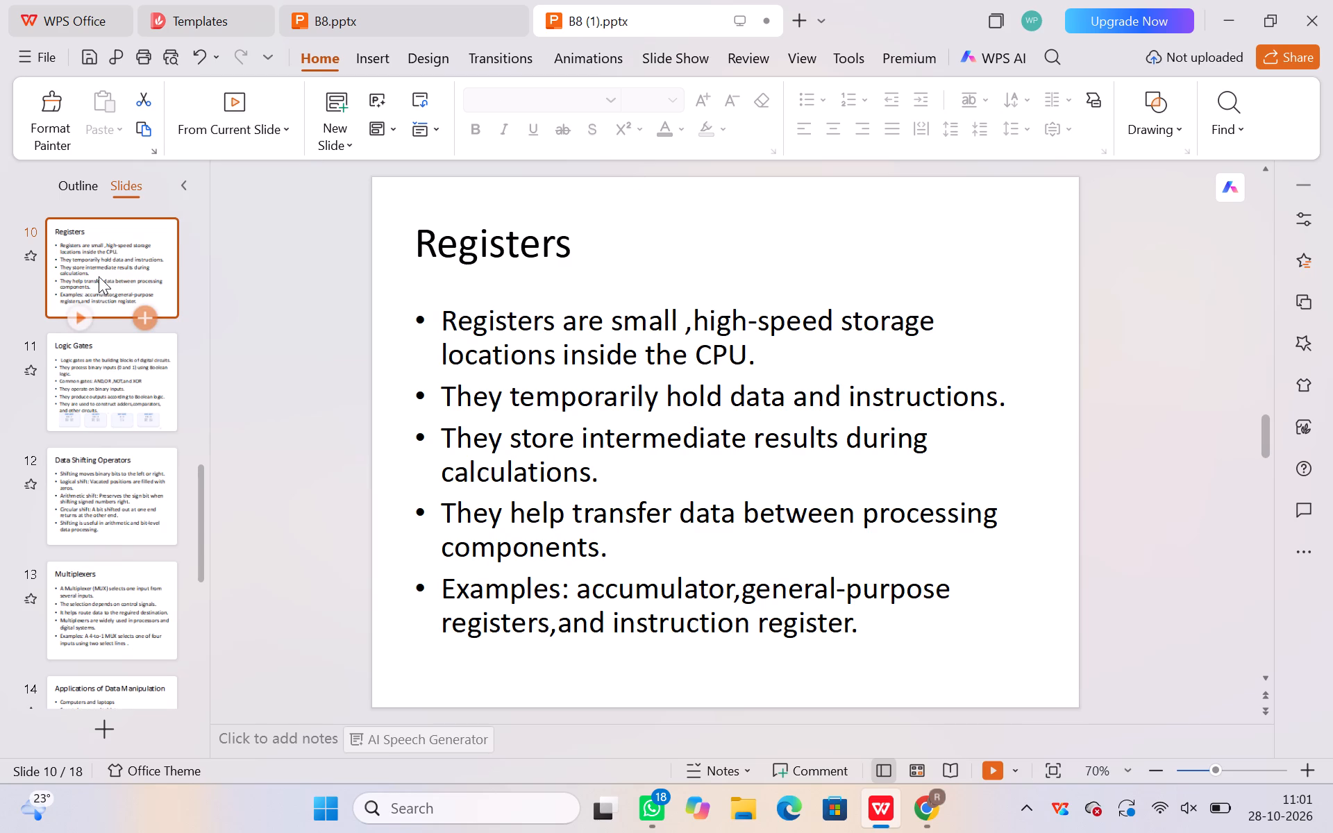
Examine the Registers and Logic Gates slides of the B8 (1) presentation.
{"action": "left_click", "coordinate": [138, 258]}
{"action": "scroll", "coordinate": [138, 258], "scroll_direction": "up", "scroll_amount": 2}
{"action": "left_click", "coordinate": [87, 332]}
{"action": "left_click", "coordinate": [85, 378]}
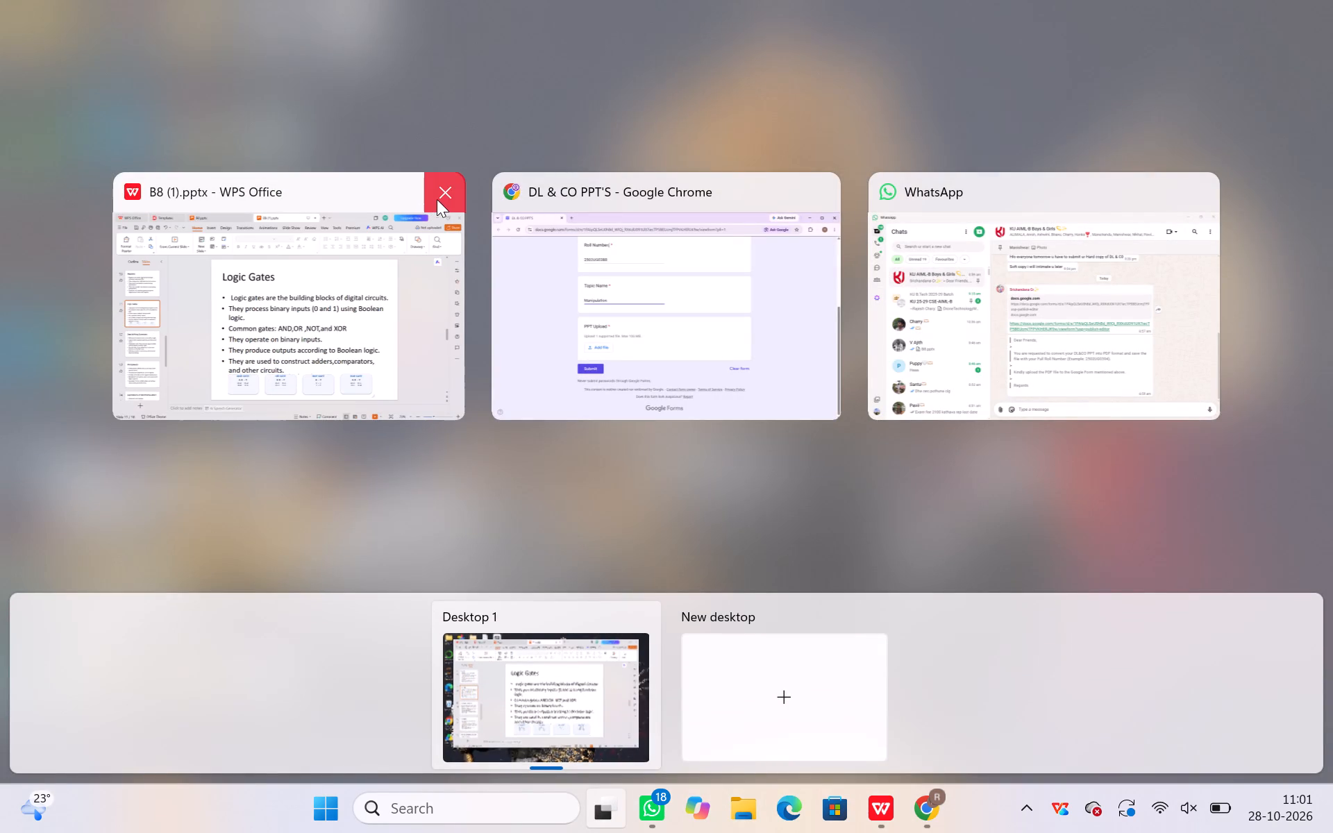
Check the DL & CO PPT'S form in Chrome, and return to the B8 (1) presentation in WPS Office.
{"action": "left_click", "coordinate": [638, 253]}
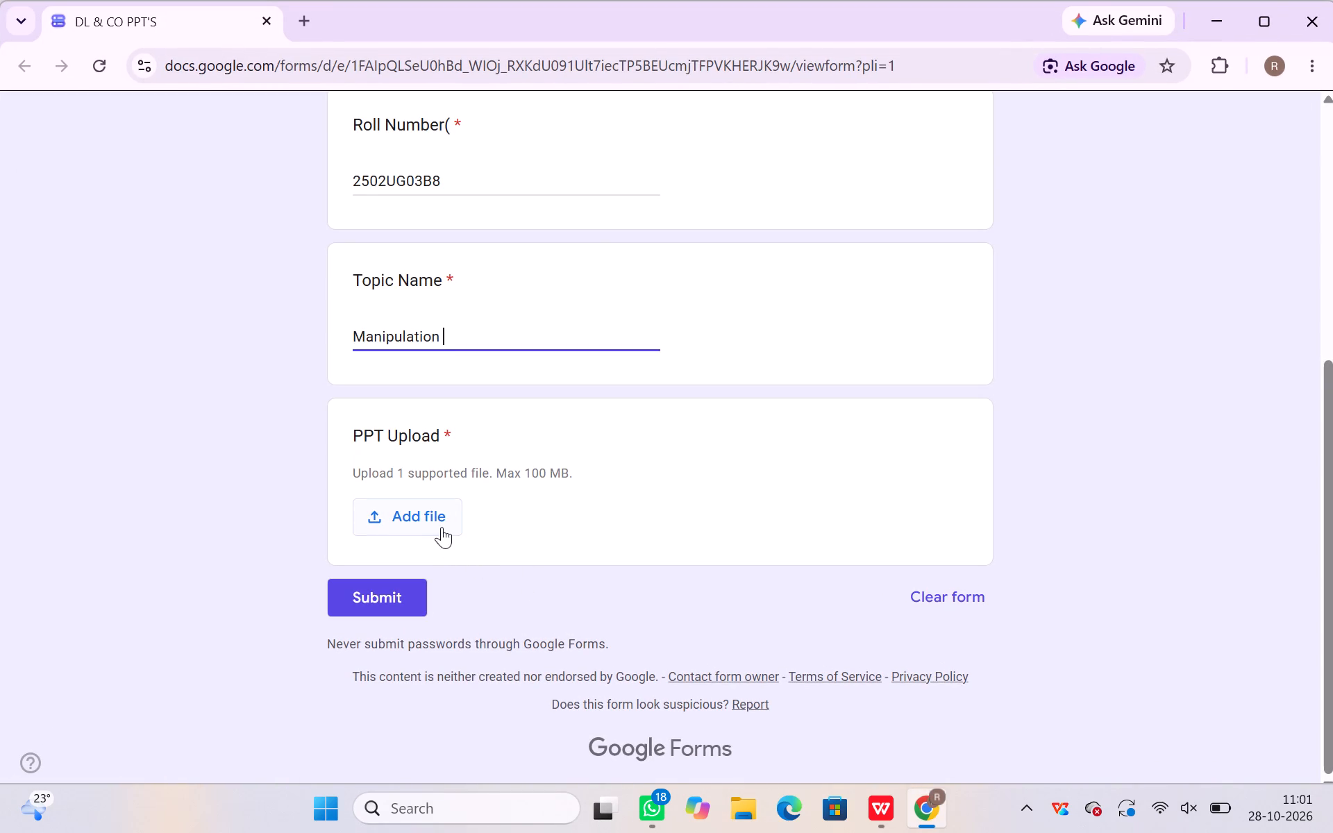
{"action": "left_click", "coordinate": [637, 324]}
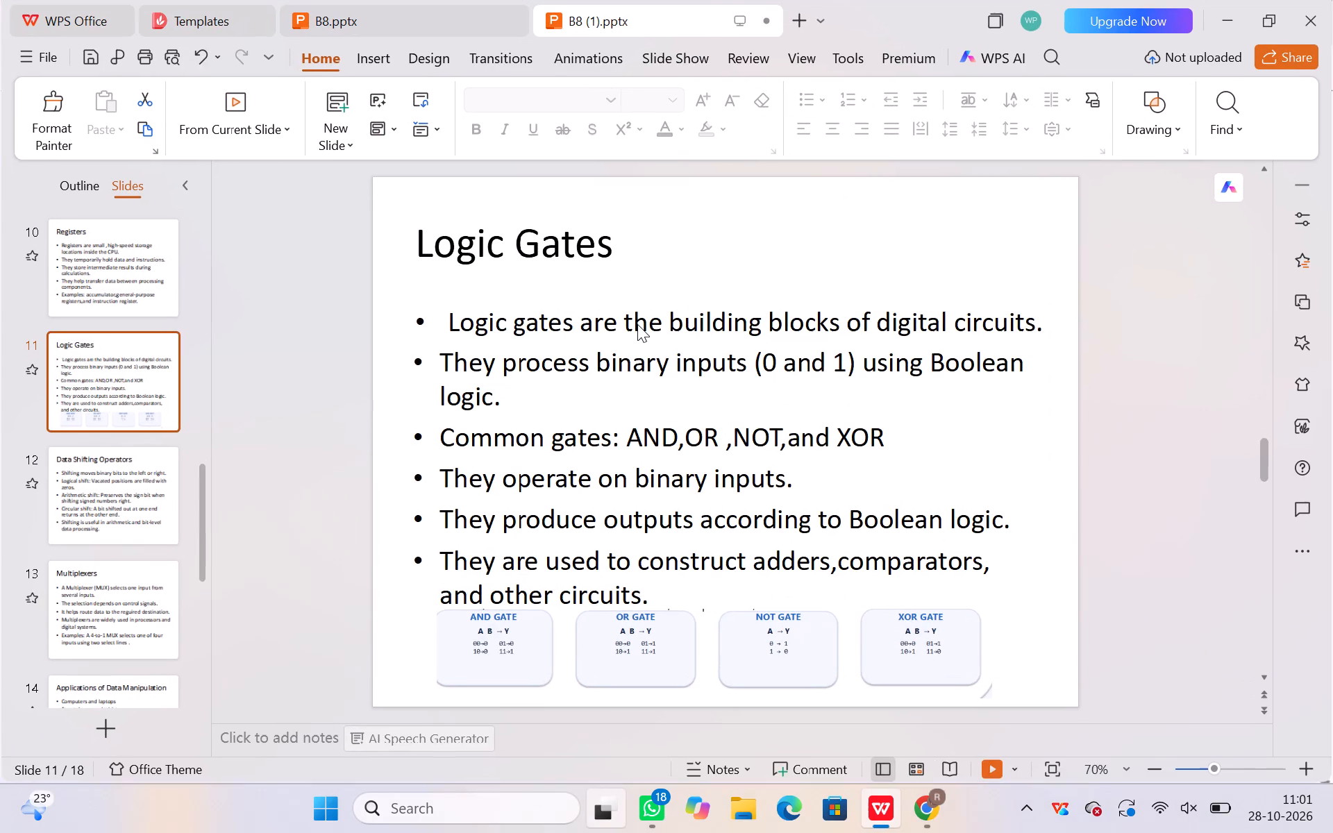
Copy the topic name "Data Manipulation Instruments" from slide 2 of the presentation.
{"action": "scroll", "coordinate": [140, 361], "scroll_direction": "up", "scroll_amount": 9}
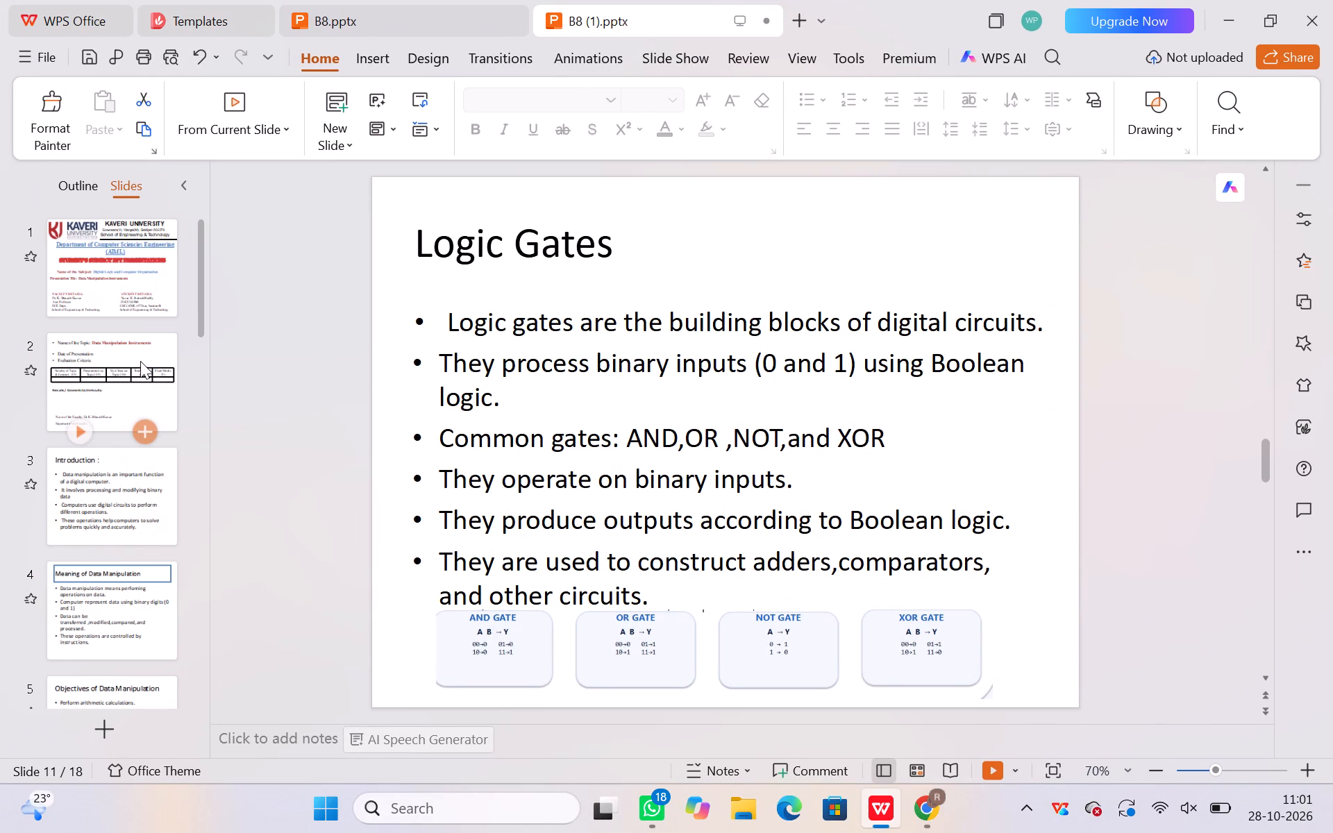
{"action": "scroll", "coordinate": [140, 361], "scroll_direction": "up", "scroll_amount": 9}
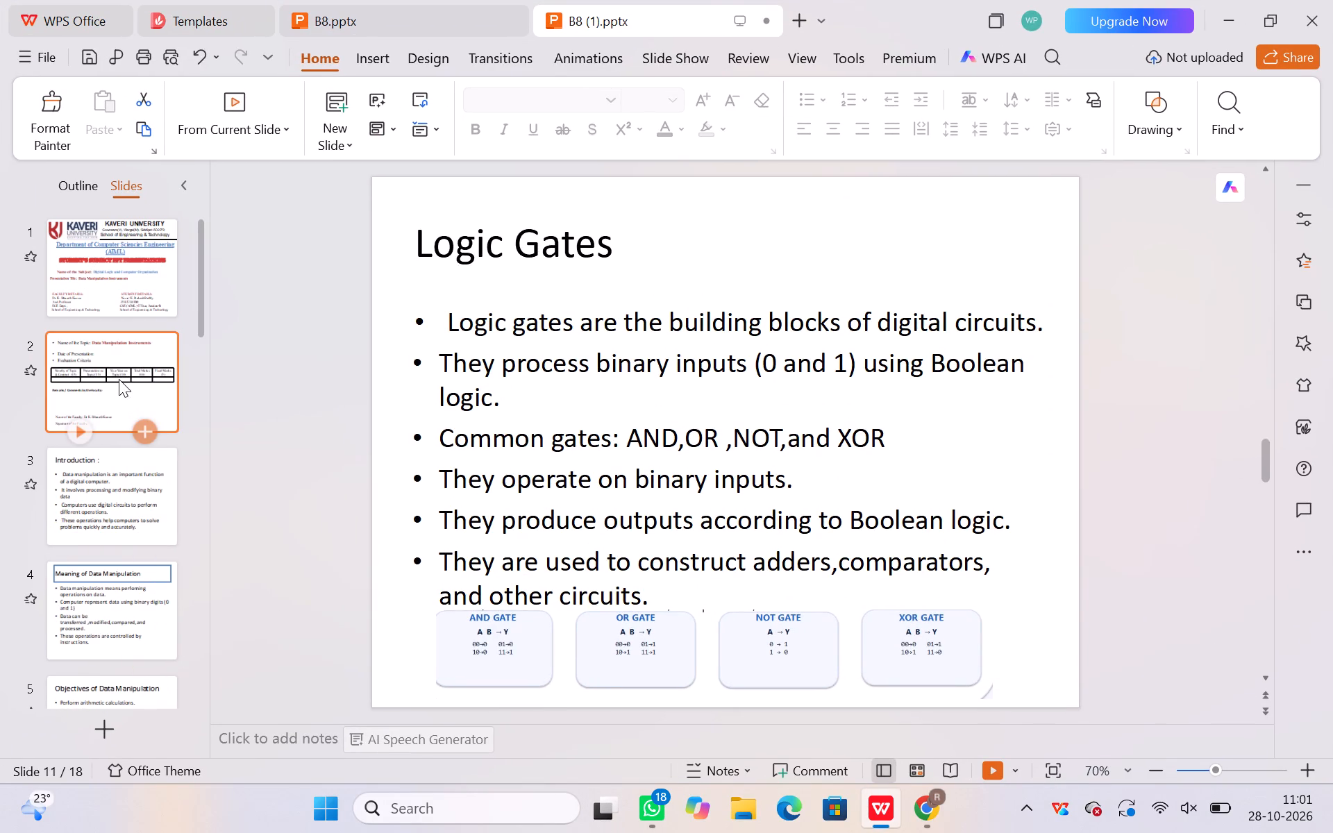
{"action": "left_click", "coordinate": [119, 379]}
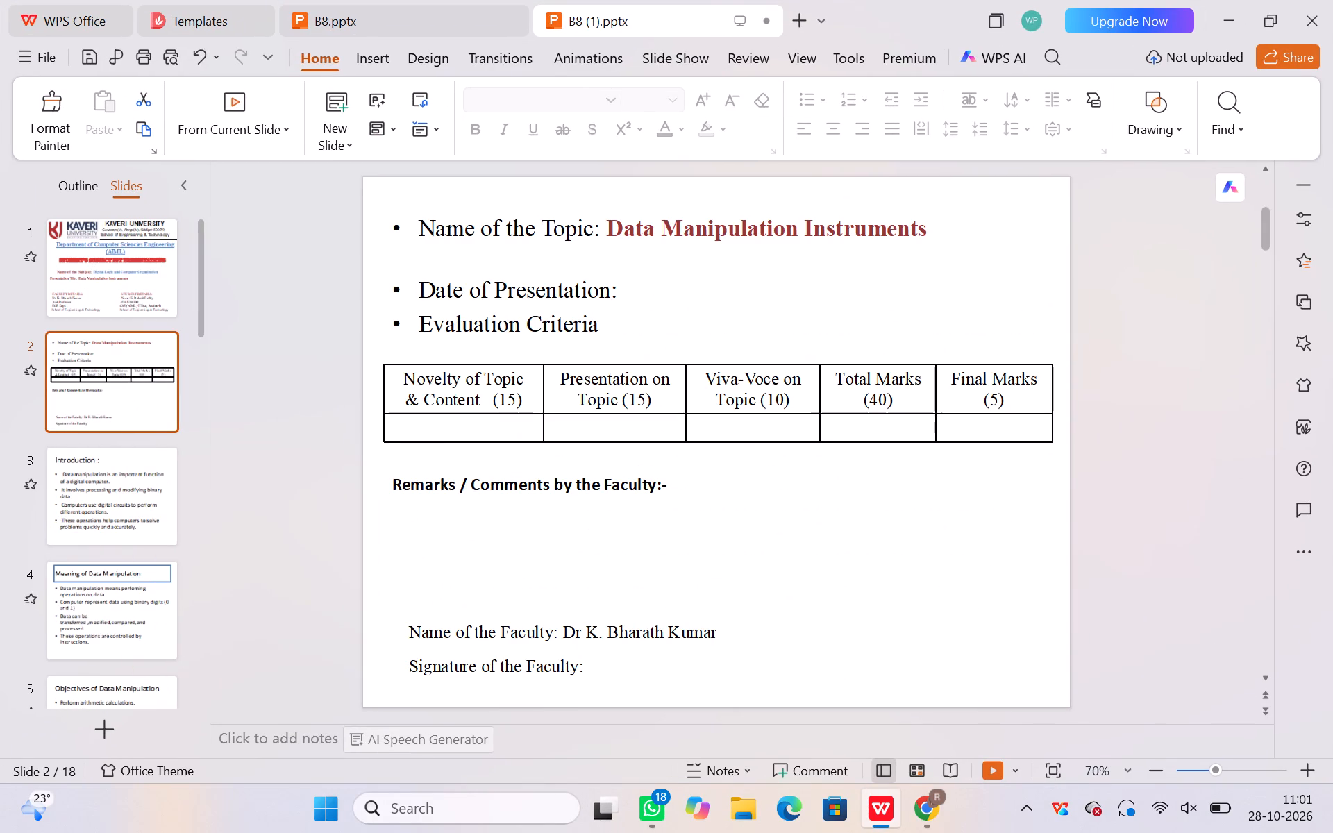
{"action": "left_click_drag", "start_coordinate": [608, 225], "coordinate": [1121, 217]}
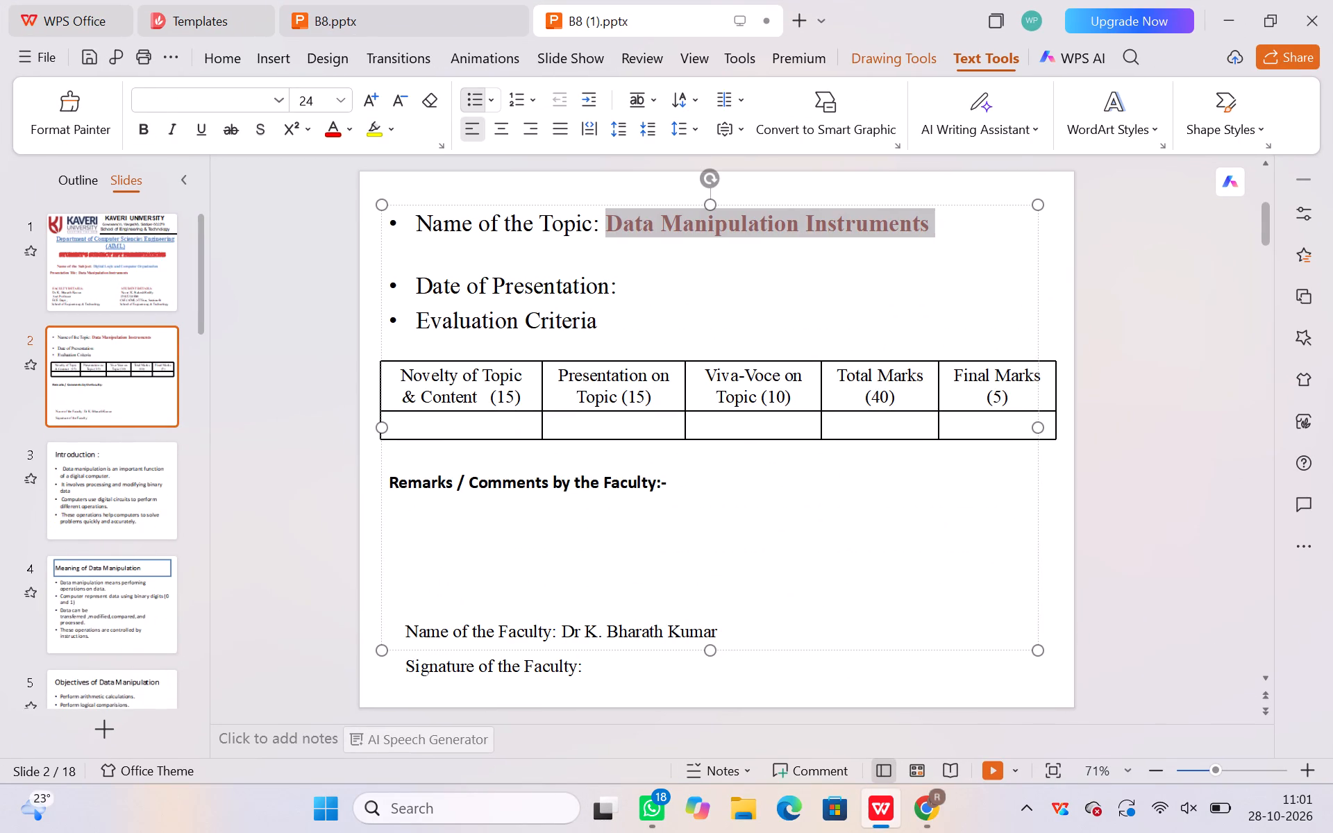
{"action": "key", "text": "ctrl+c"}
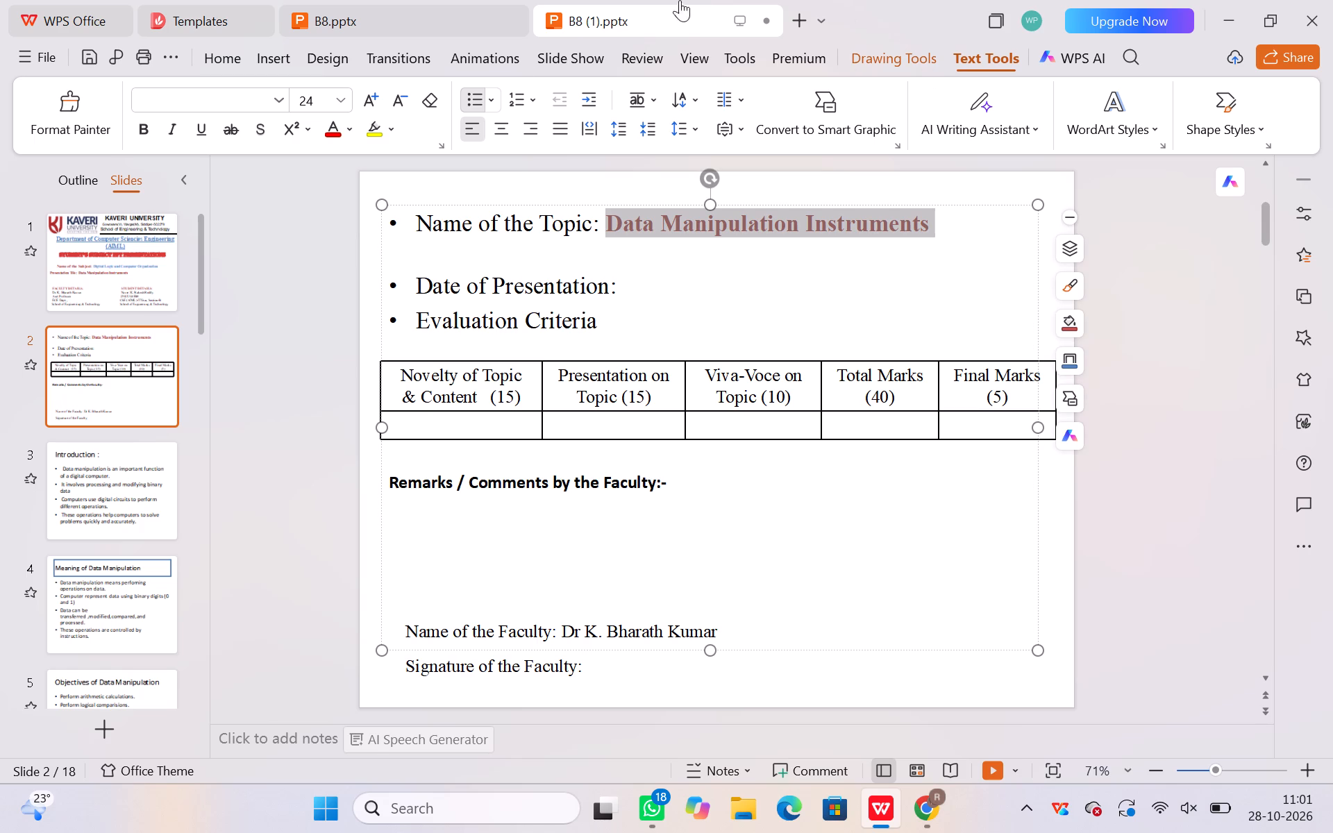
Switch to the DL & CO PPT'S form in Chrome and replace the Topic Name answer with the copied "Data Manipulation Instruments".
{"action": "left_click", "coordinate": [419, 6]}
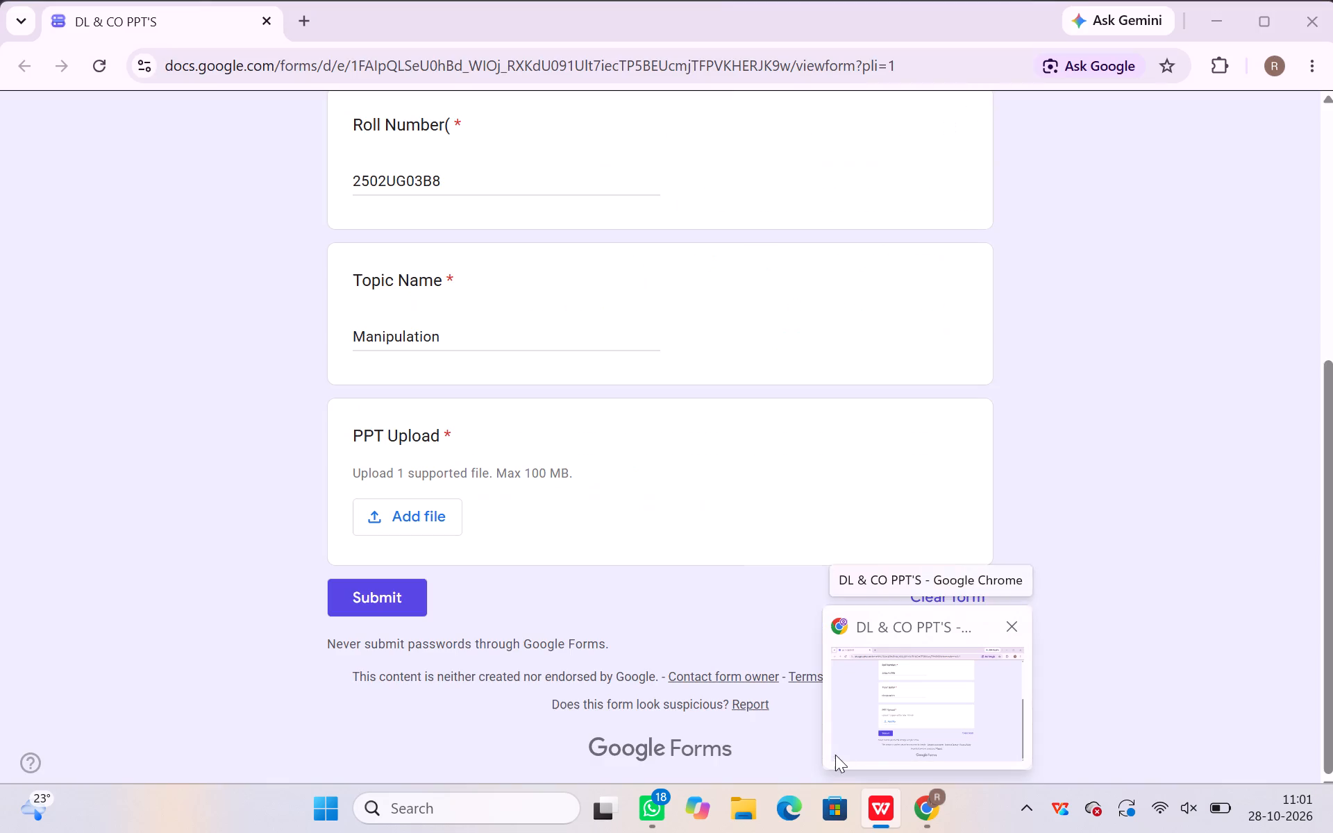
{"action": "left_click", "coordinate": [907, 716]}
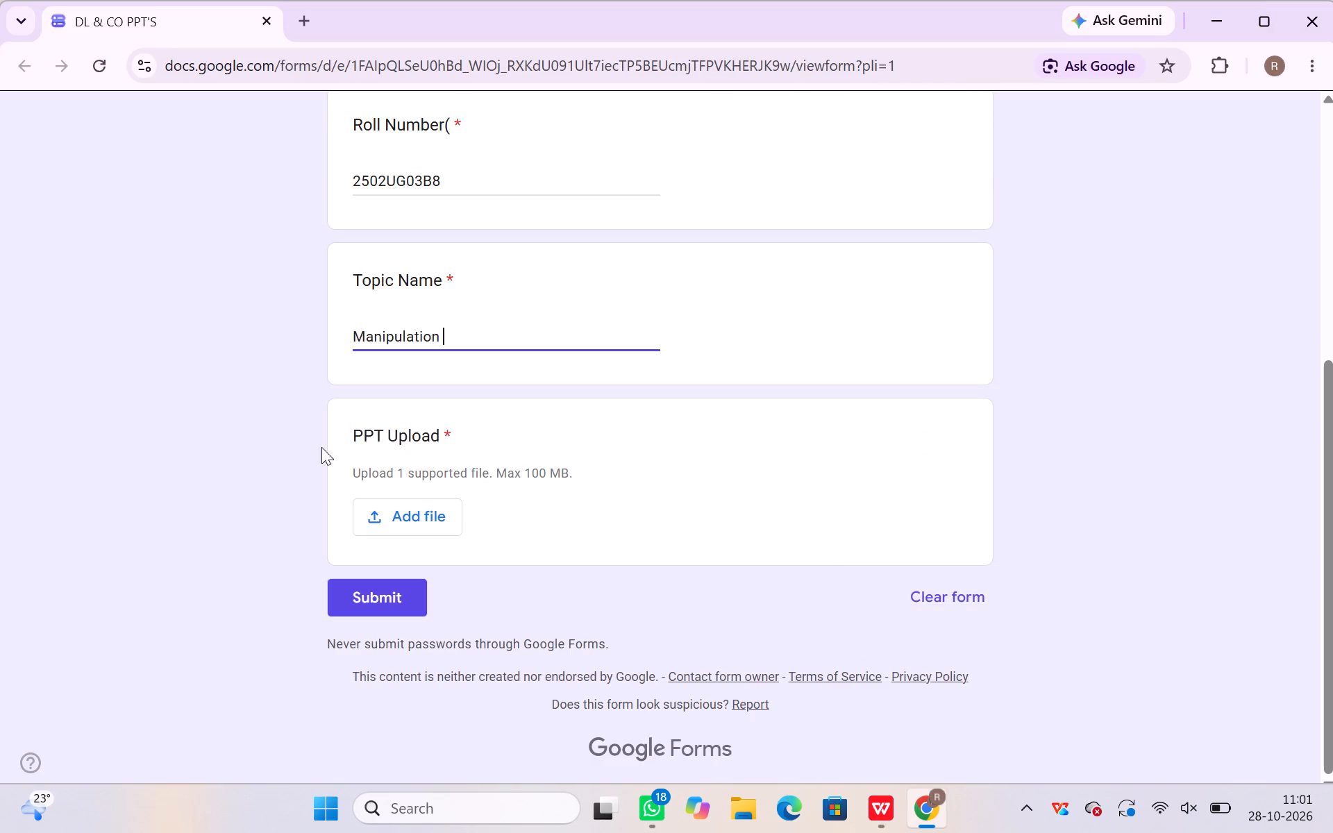
{"action": "key", "text": "BackSpace"}
{"action": "key", "text": "BackSpace"}
{"action": "key", "text": "BackSpace"}
{"action": "key", "text": "BackSpace"}
{"action": "key", "text": "BackSpace"}
{"action": "key", "text": "BackSpace"}
{"action": "key", "text": "BackSpace"}
{"action": "key", "text": "BackSpace"}
{"action": "key", "text": "BackSpace"}
{"action": "key", "text": "BackSpace"}
{"action": "key", "text": "BackSpace"}
{"action": "key", "text": "BackSpace"}
{"action": "key", "text": "BackSpace"}
{"action": "key", "text": "BackSpace"}
{"action": "key", "text": "BackSpace"}
{"action": "key", "text": "BackSpace"}
{"action": "key", "text": "BackSpace"}
{"action": "key", "text": "ctrl+v"}
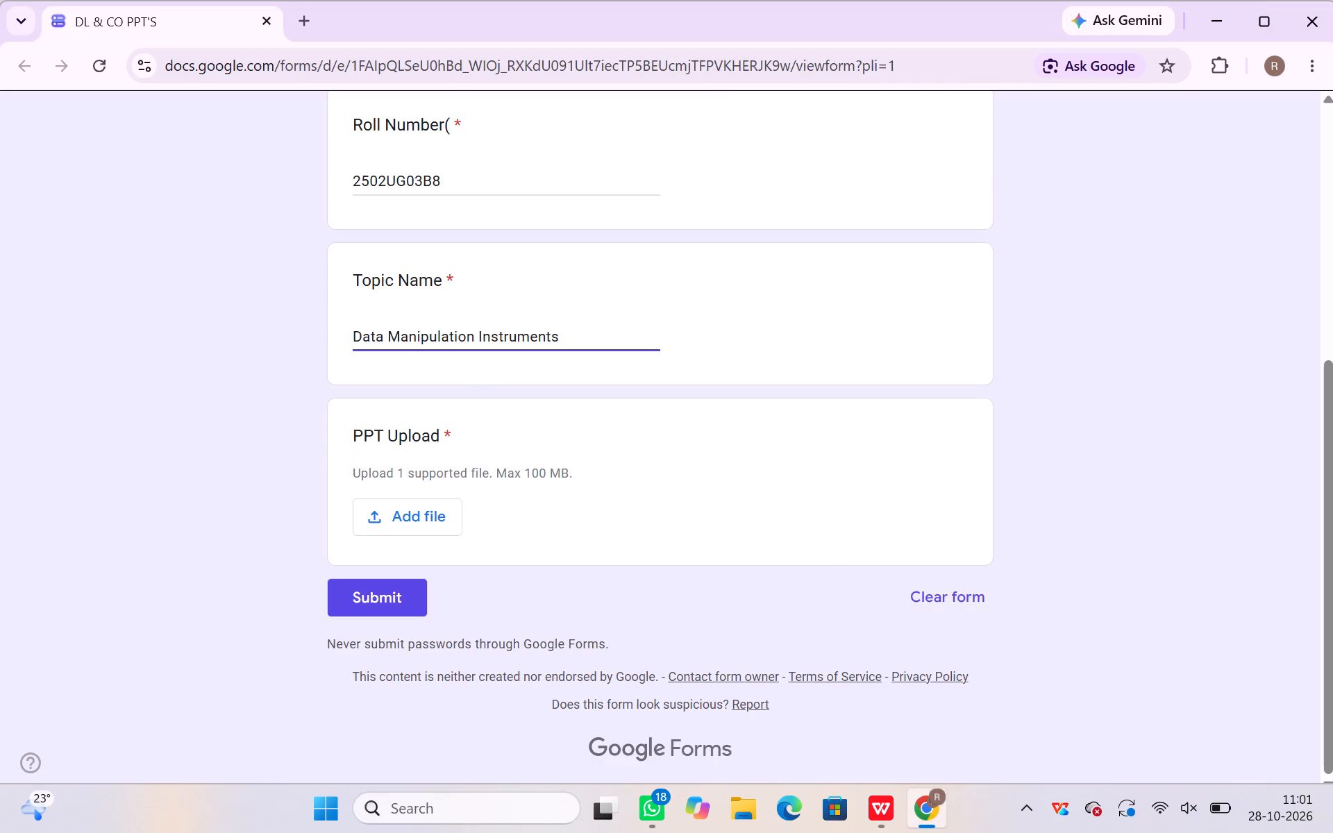
Open the computer's file browser for the form's PPT Upload question.
{"action": "left_click", "coordinate": [412, 521]}
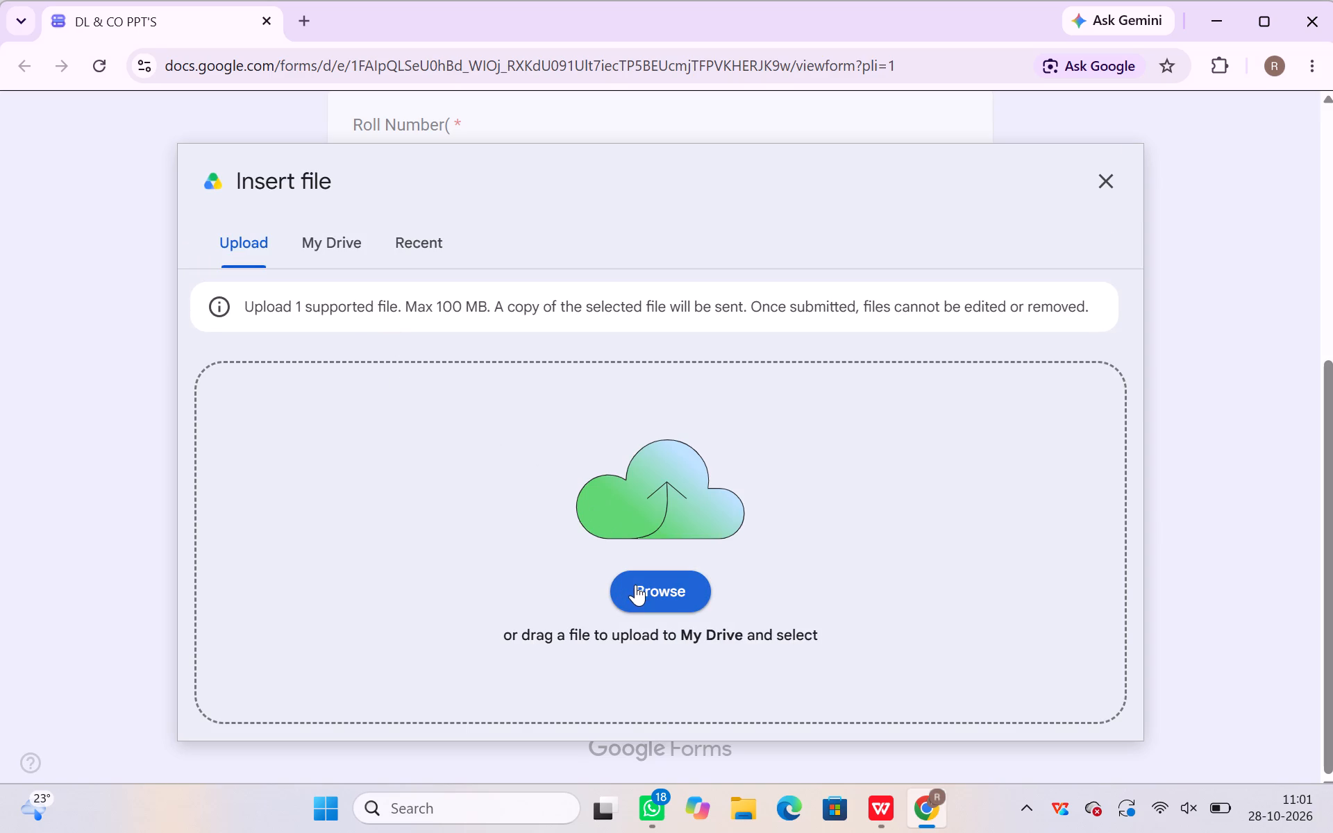
{"action": "left_click", "coordinate": [635, 584]}
{"action": "left_click", "coordinate": [669, 598]}
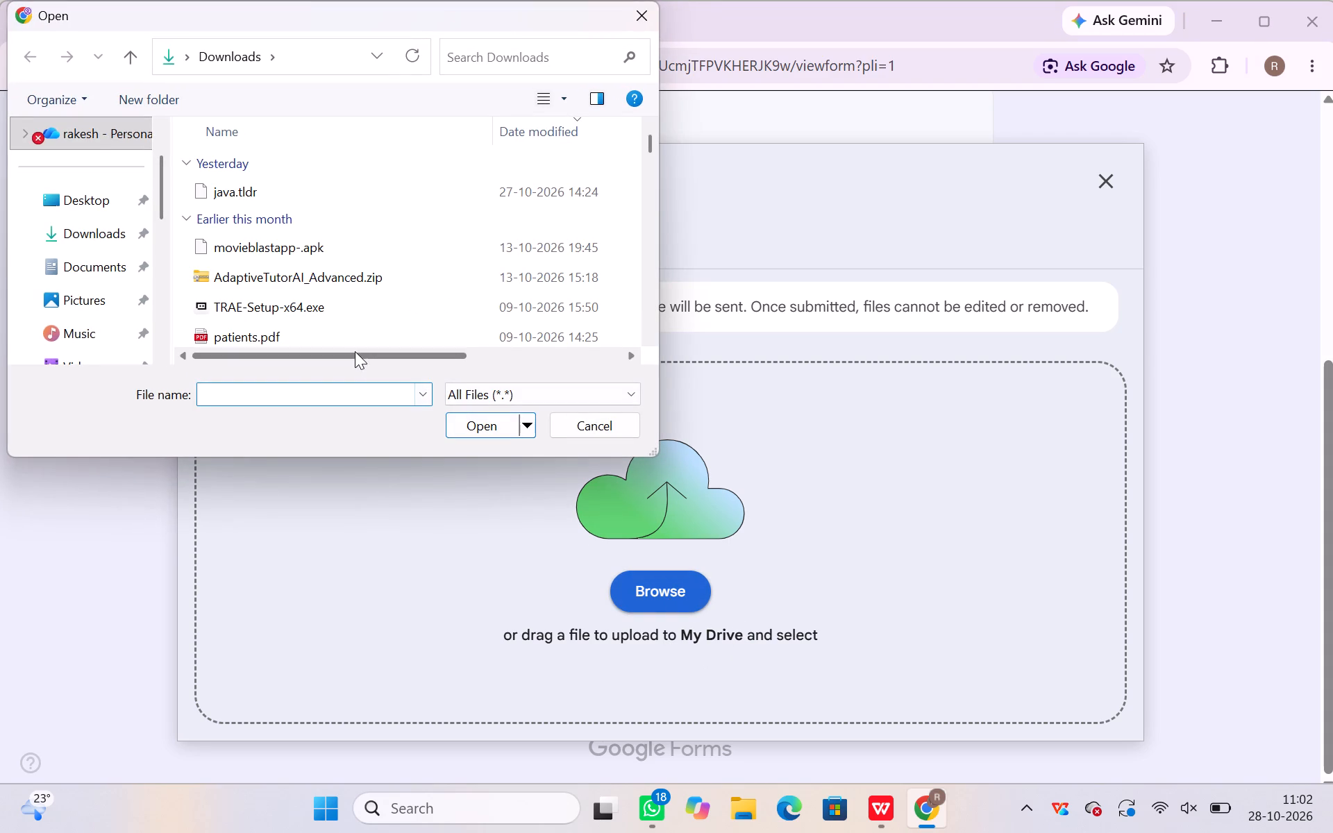
Look for the presentation file in the Downloads, Desktop and Documents folders using names starting with "b".
{"action": "left_click", "coordinate": [259, 384]}
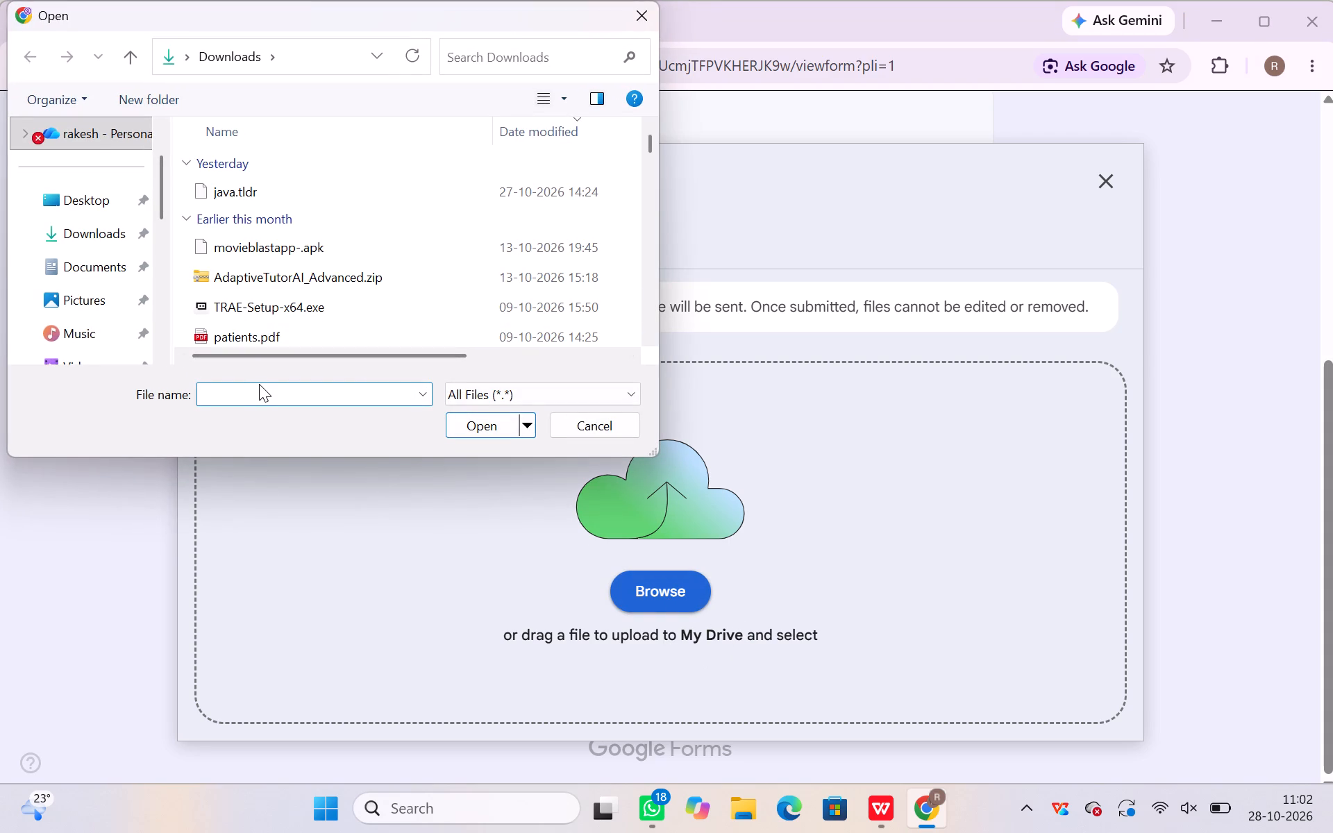
{"action": "key", "text": "b"}
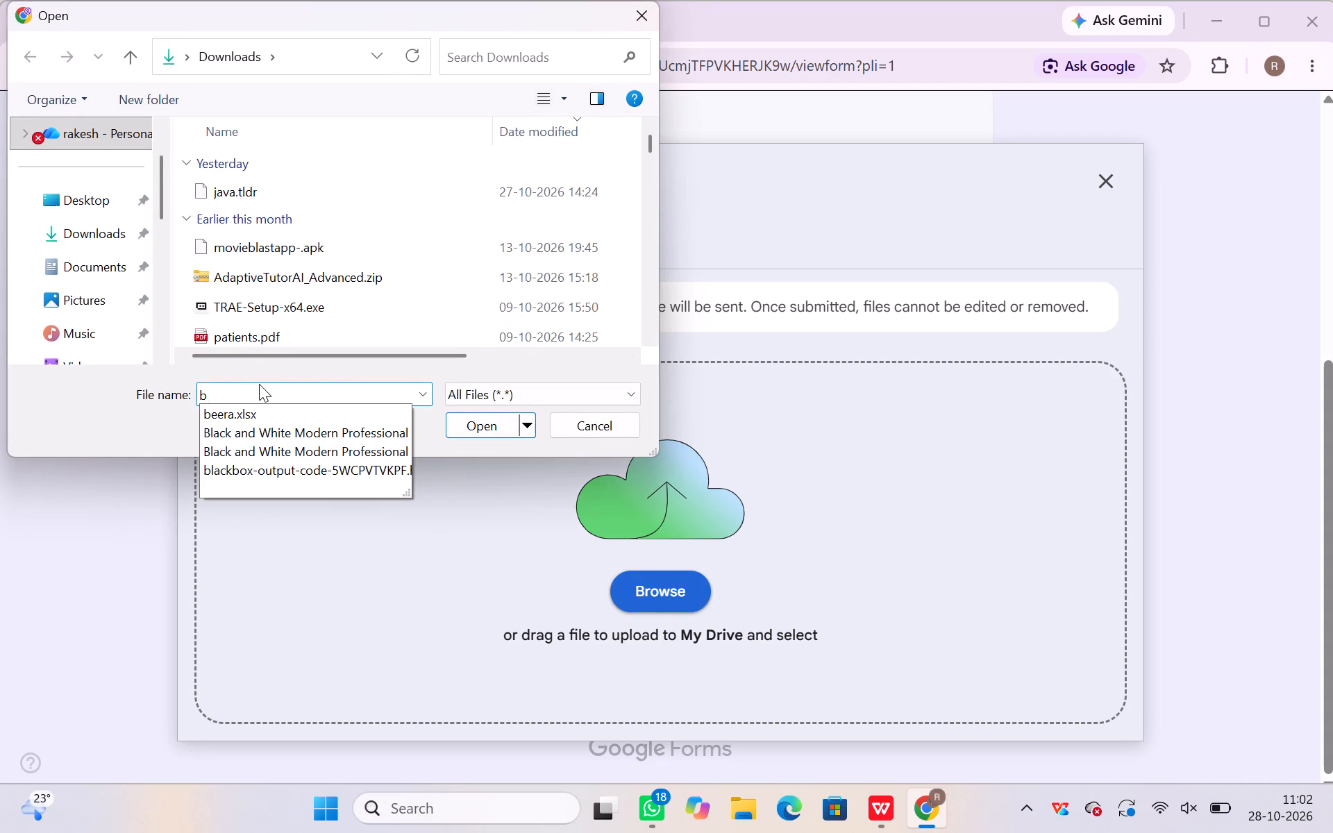
{"action": "key", "text": "BackSpace"}
{"action": "left_click", "coordinate": [60, 199]}
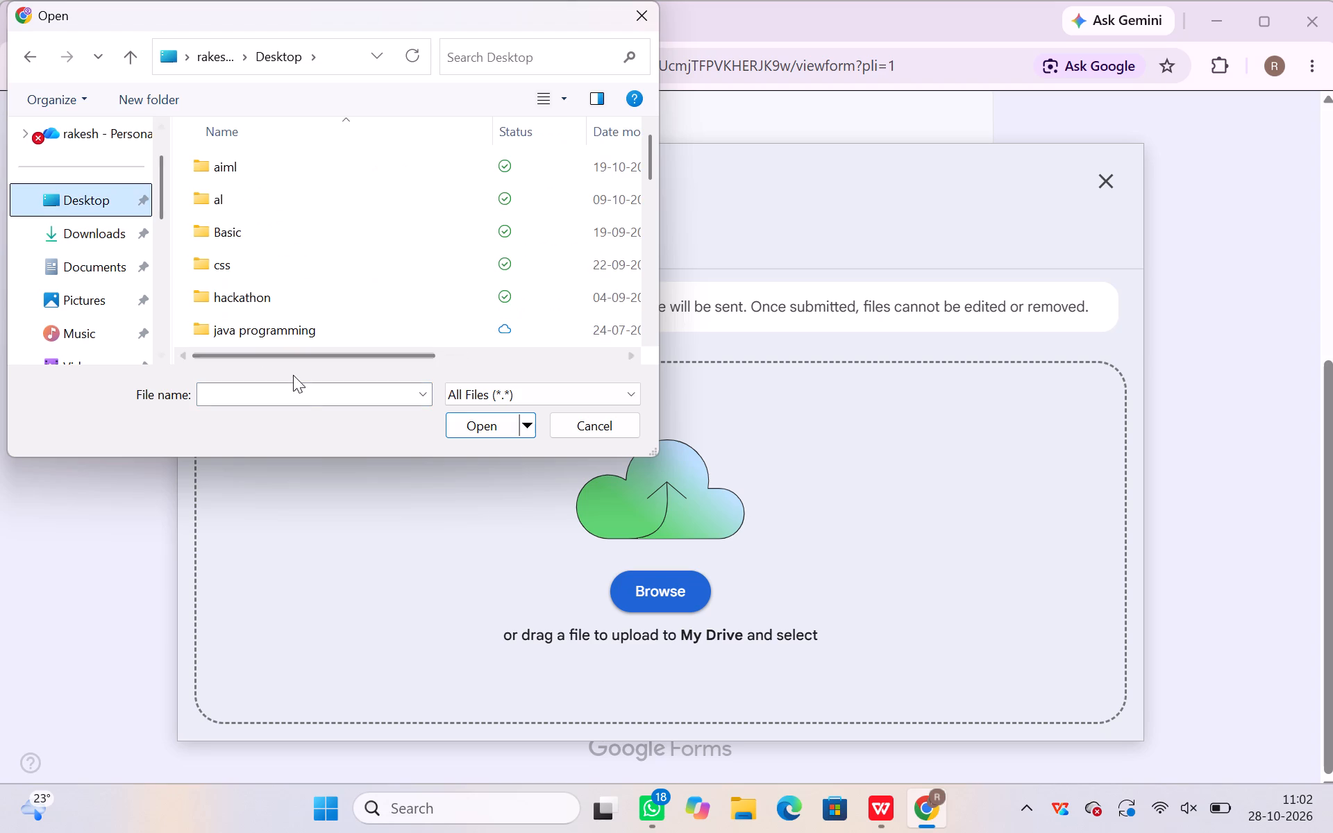
{"action": "left_click_drag", "start_coordinate": [311, 404], "coordinate": [322, 394]}
{"action": "left_click", "coordinate": [322, 394]}
{"action": "key", "text": "b"}
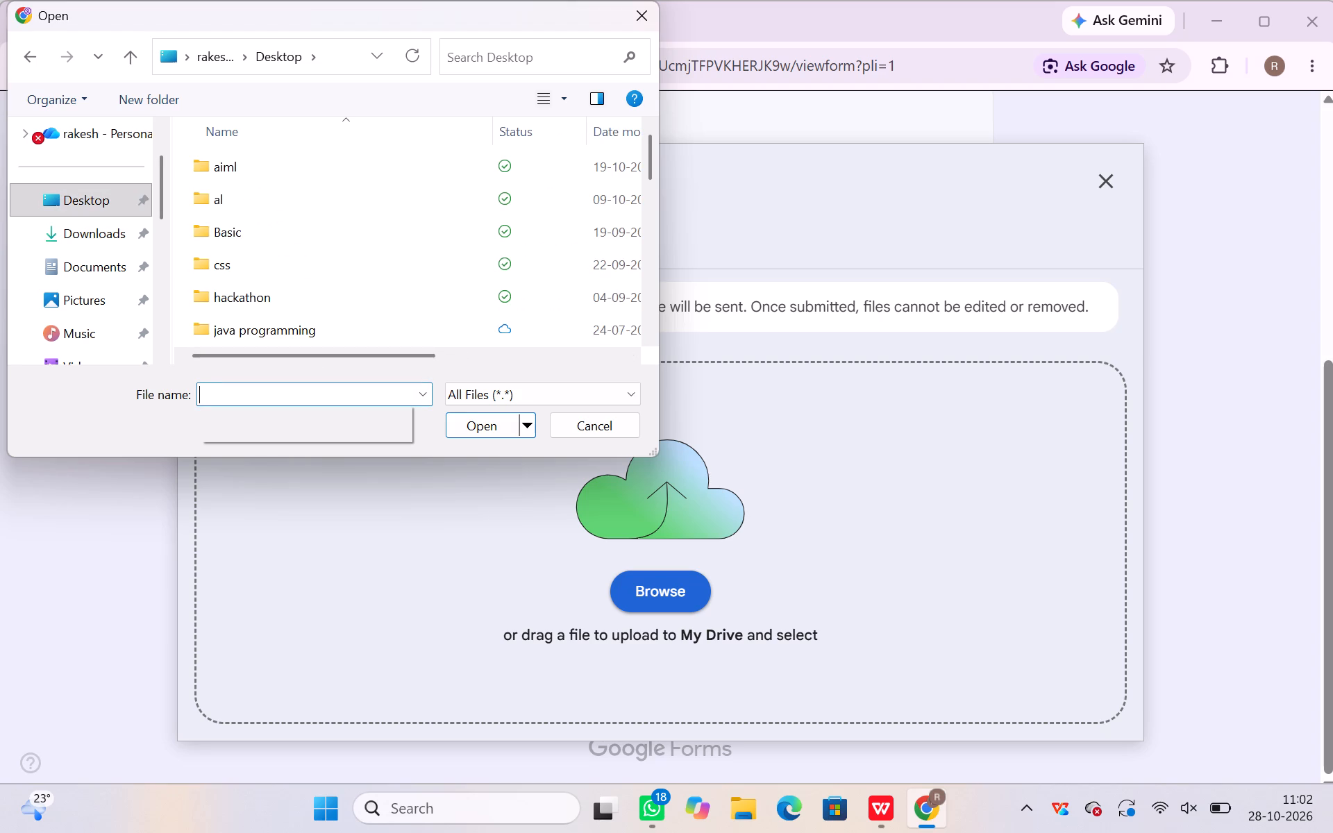
{"action": "key", "text": "BackSpace"}
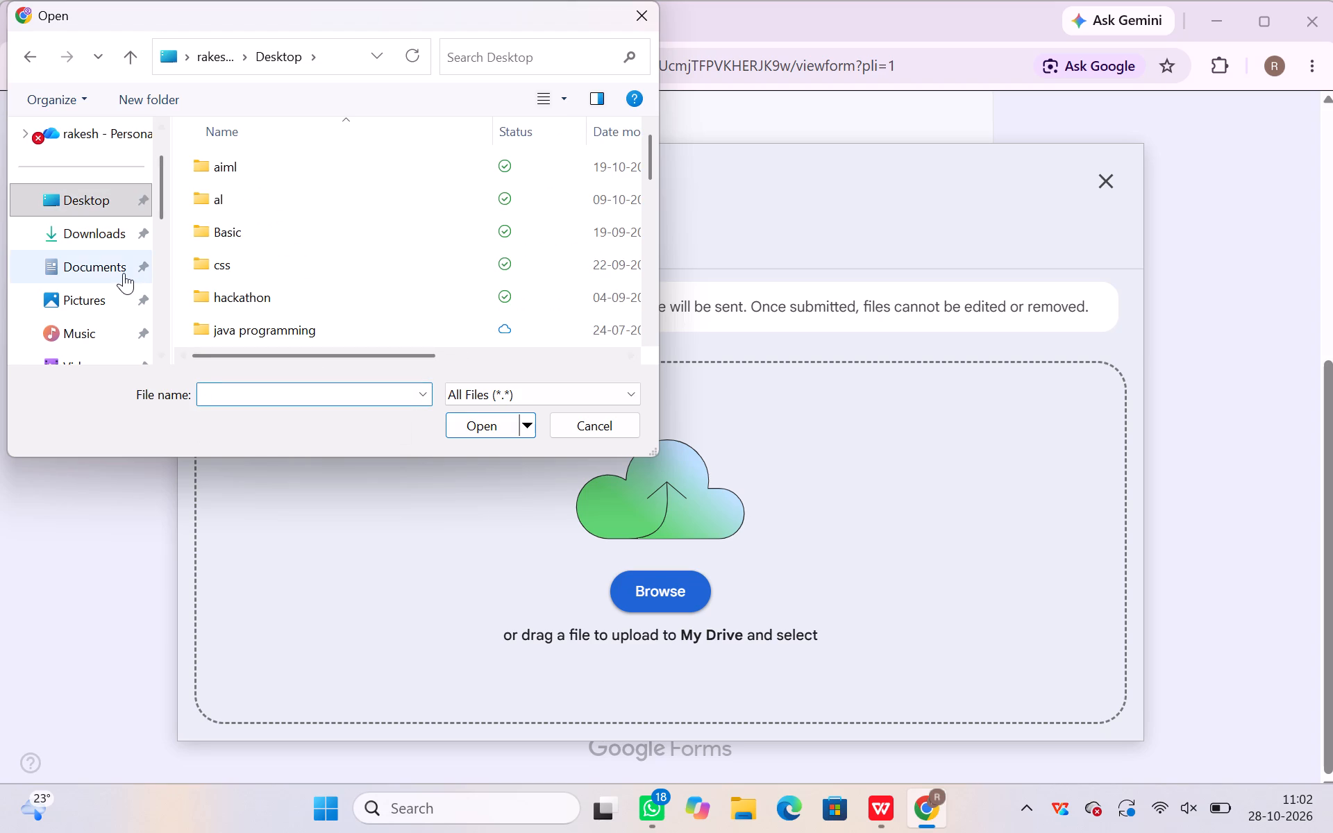
{"action": "left_click", "coordinate": [124, 273]}
{"action": "key", "text": "b"}
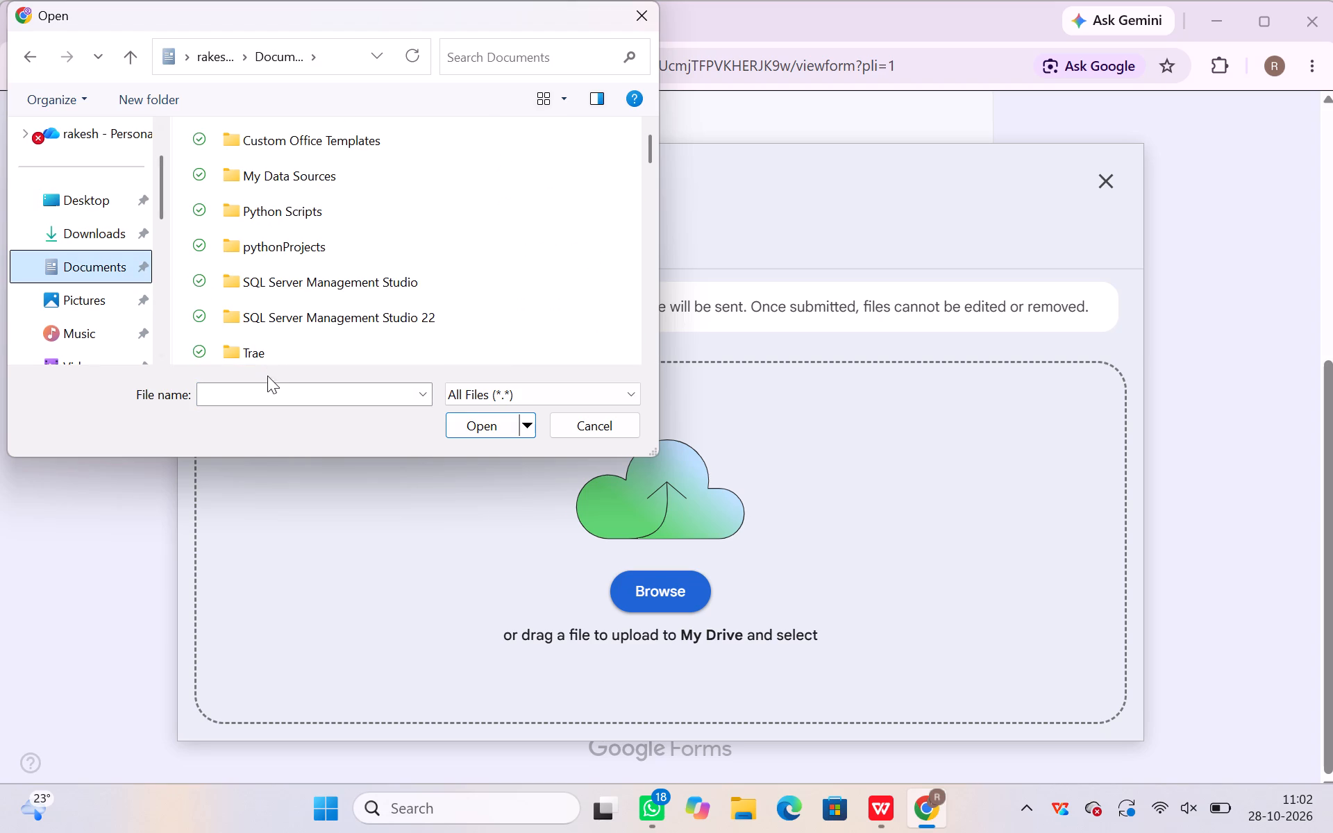
{"action": "left_click", "coordinate": [265, 401]}
{"action": "key", "text": "b"}
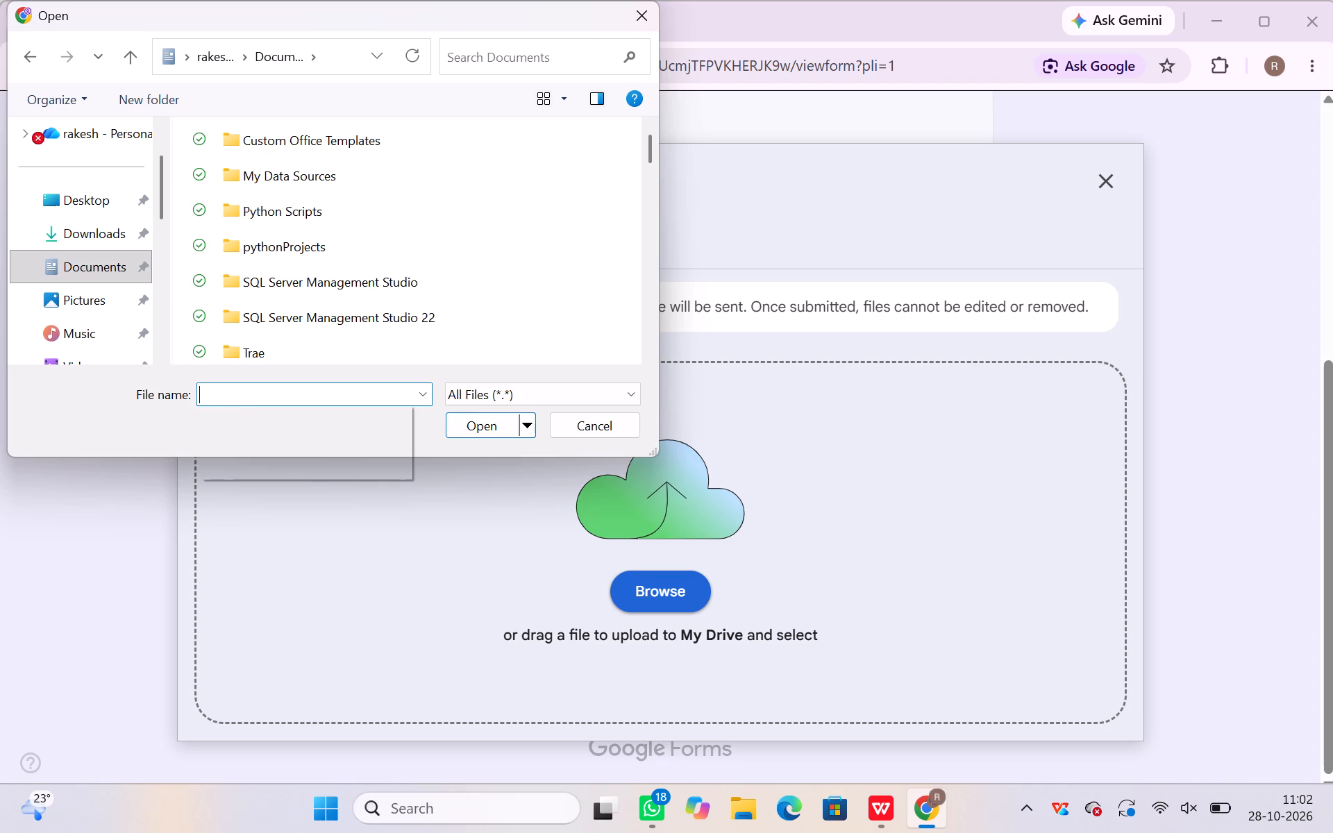
{"action": "key", "text": "BackSpace"}
{"action": "key", "text": "BackSpace"}
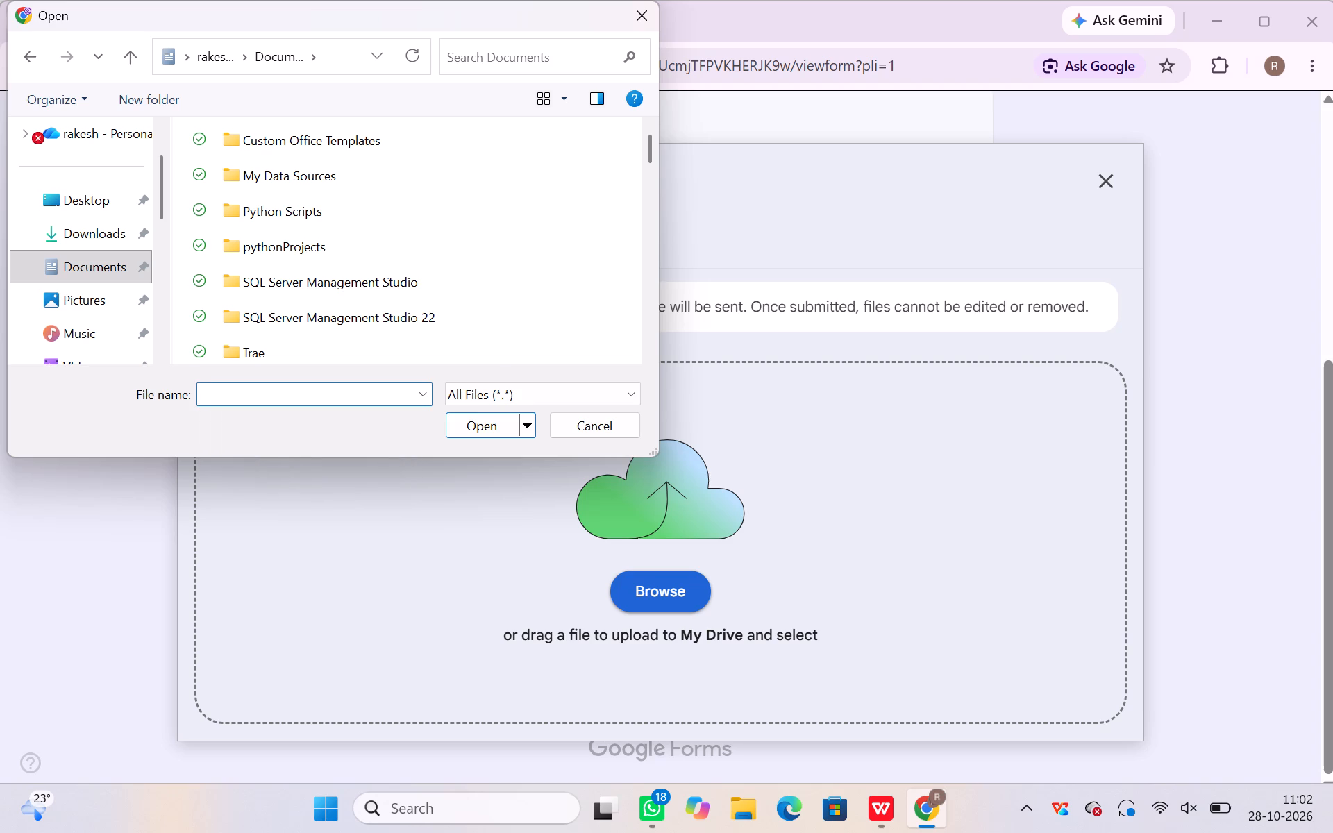
Find B8 (1).pptx from the Home location and attach it to the PPT Upload question.
{"action": "scroll", "coordinate": [94, 260], "scroll_direction": "up", "scroll_amount": 4}
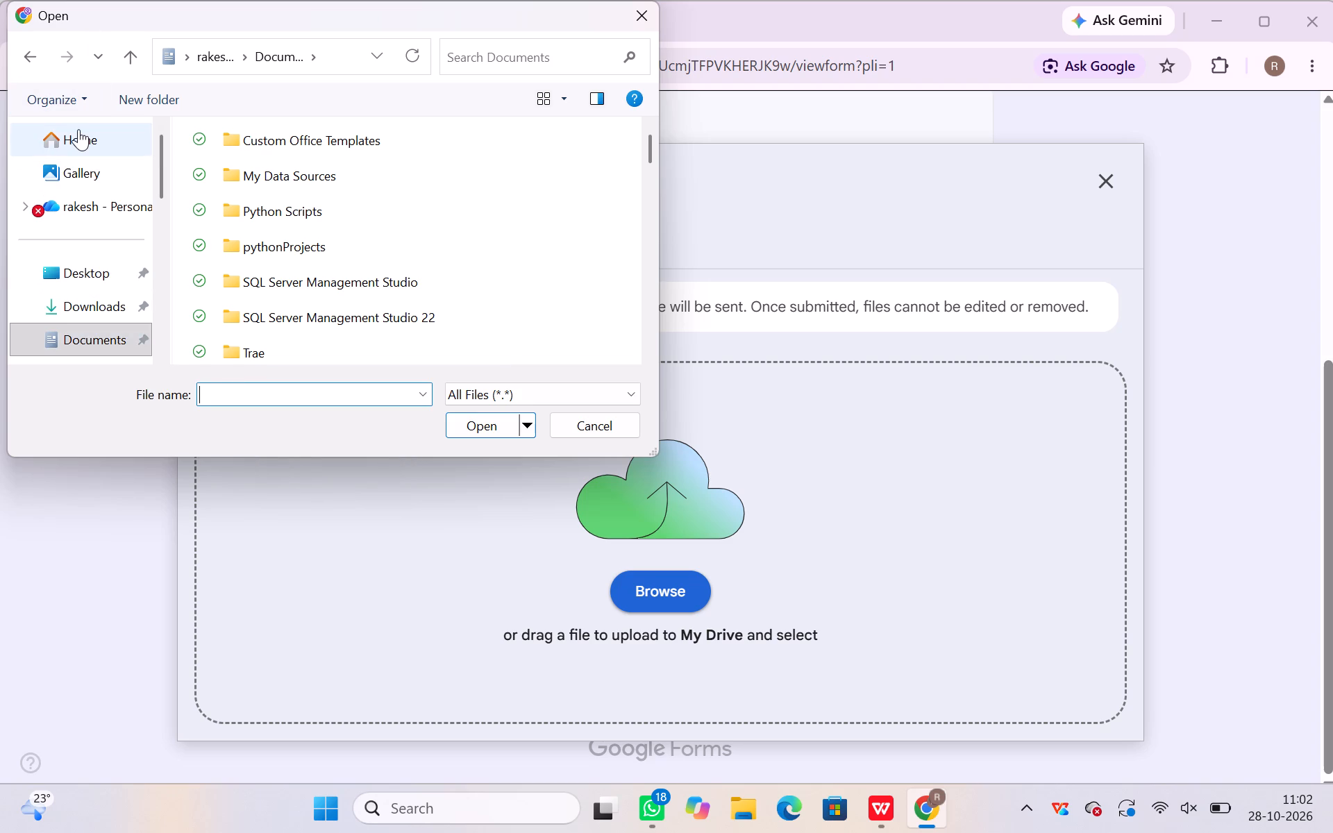
{"action": "left_click", "coordinate": [78, 129]}
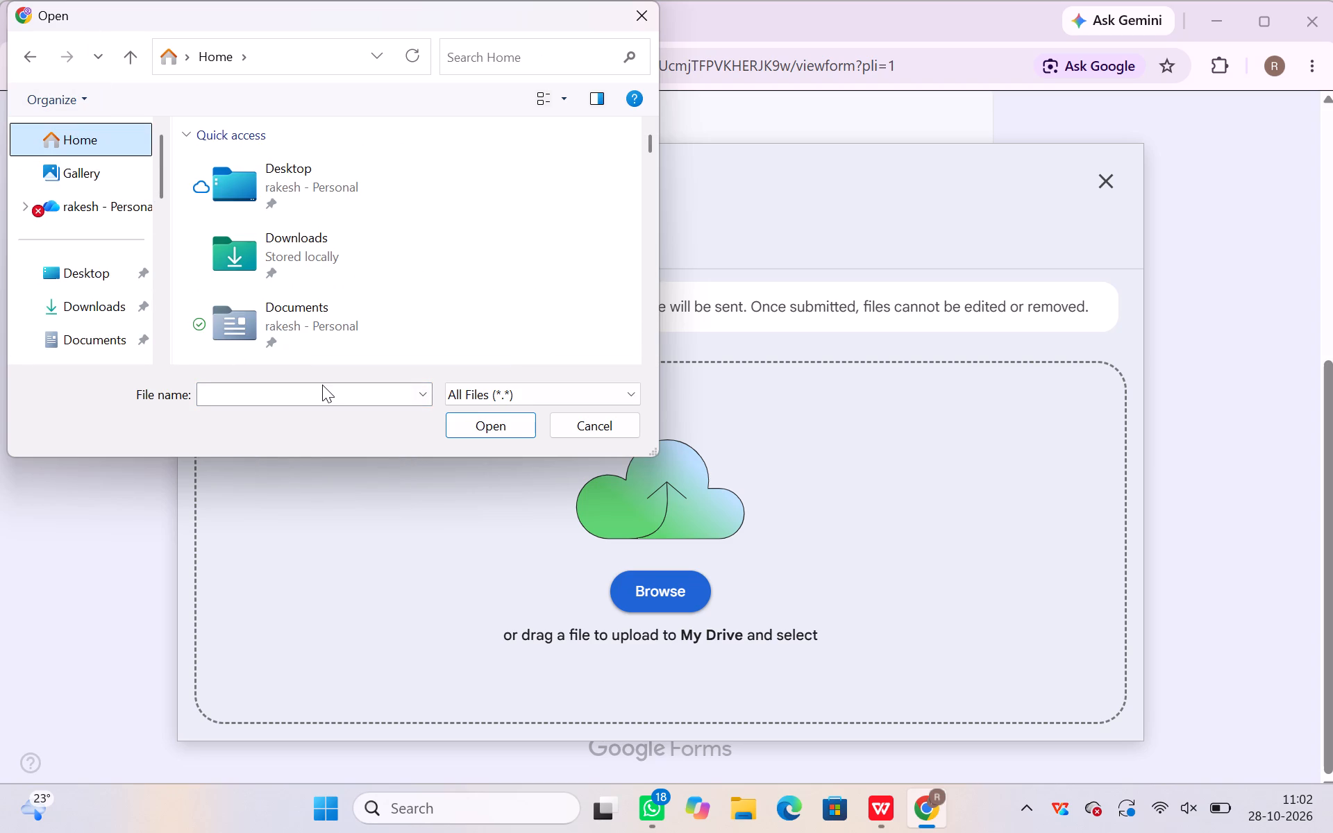
{"action": "left_click", "coordinate": [322, 385]}
{"action": "key", "text": "b"}
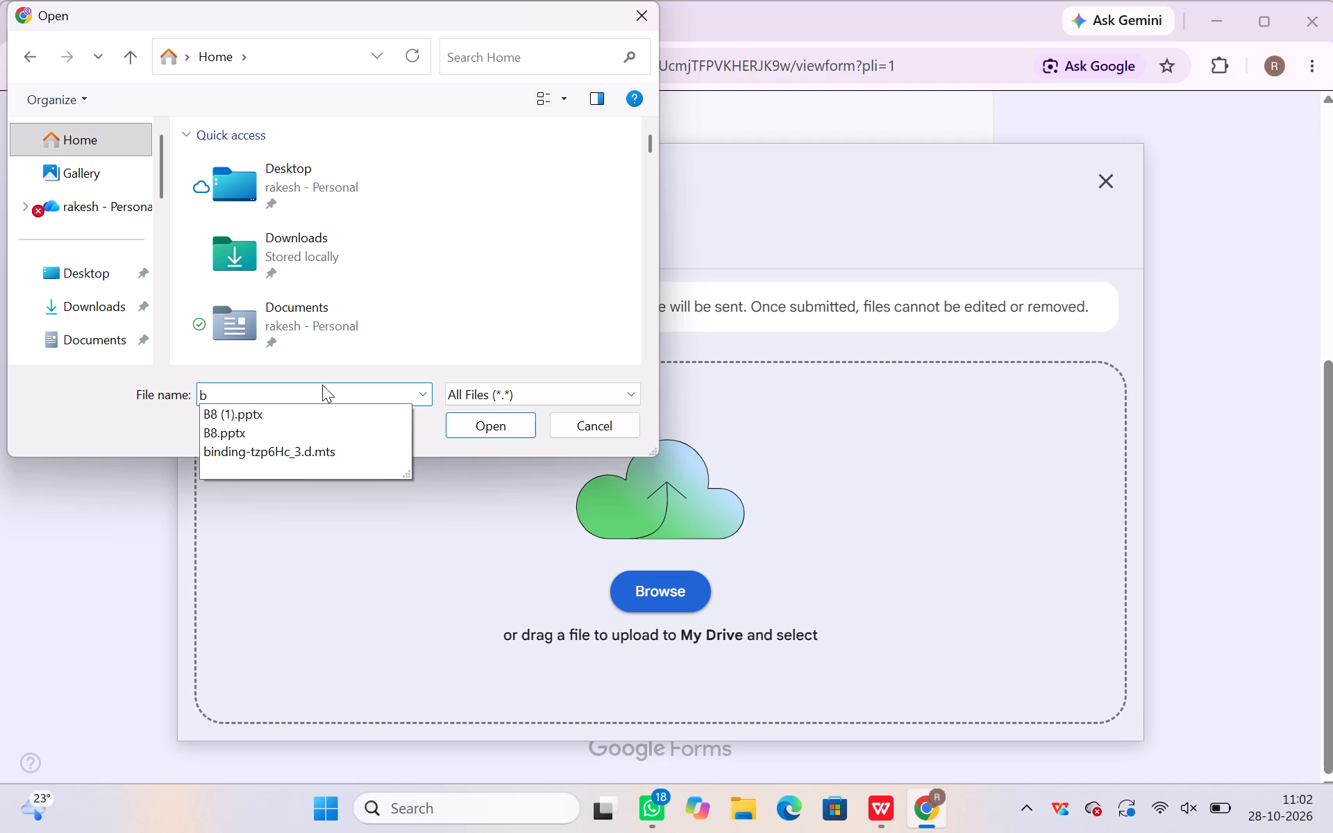
{"action": "left_click", "coordinate": [281, 414]}
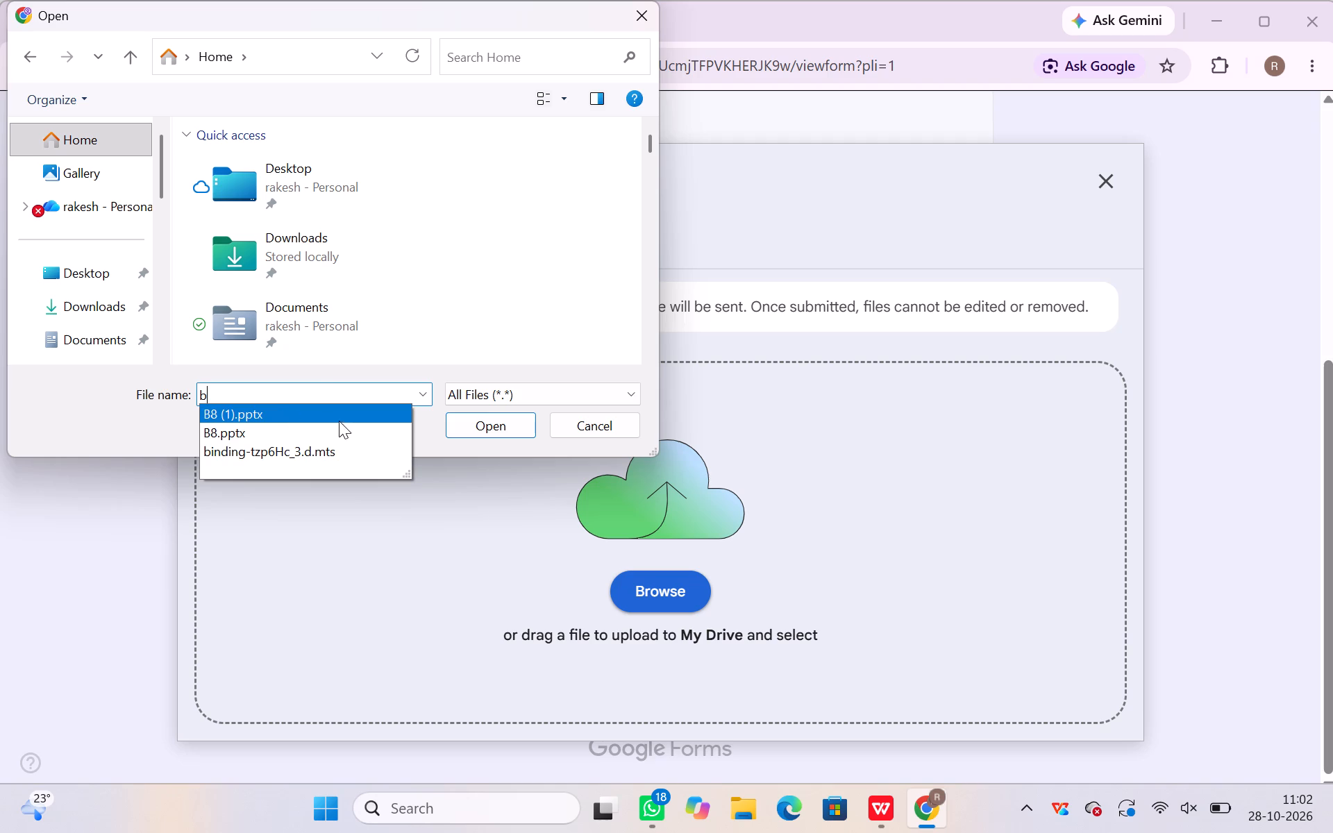
{"action": "left_click", "coordinate": [496, 419]}
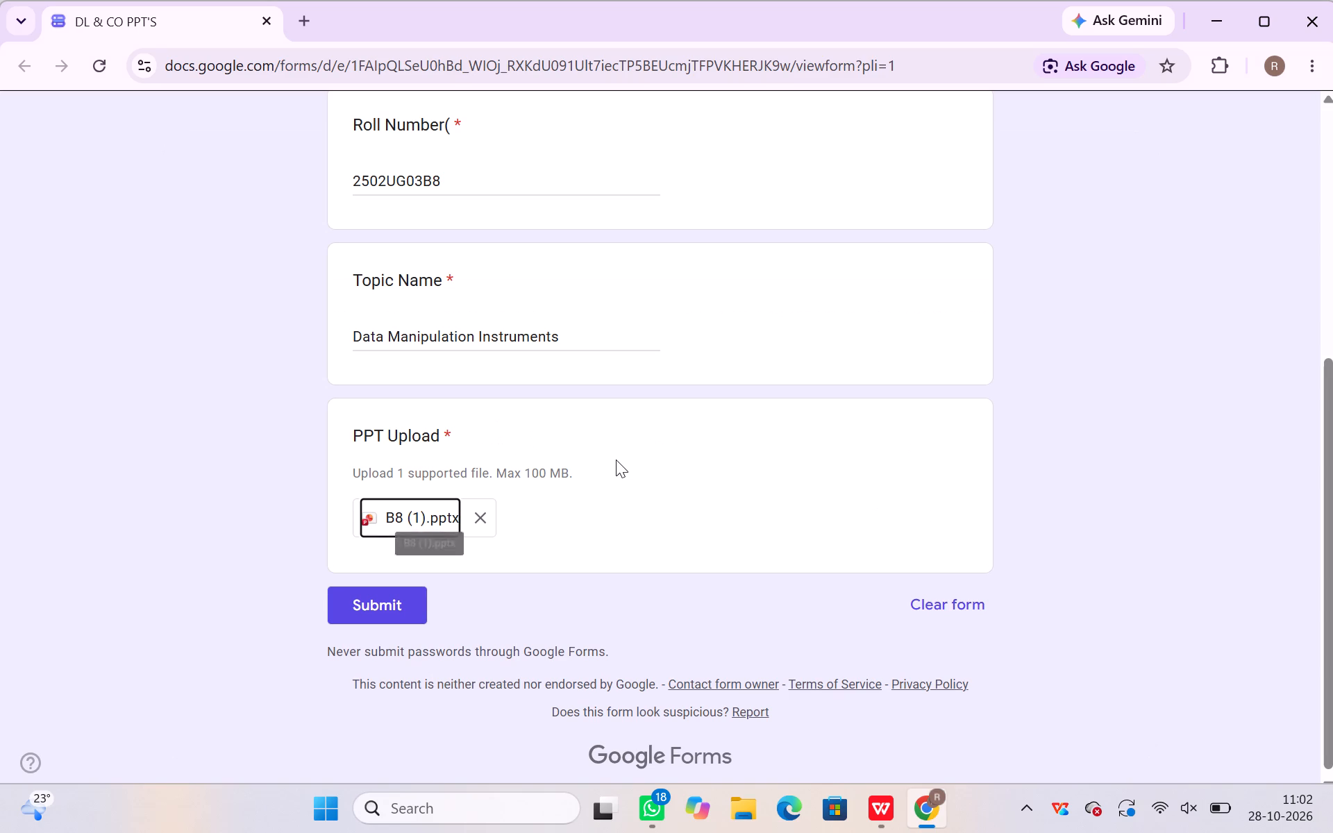
Open the attached B8 (1).pptx in Google Drive and check its title slide, including the faculty and student details.
{"action": "double_click", "coordinate": [412, 516]}
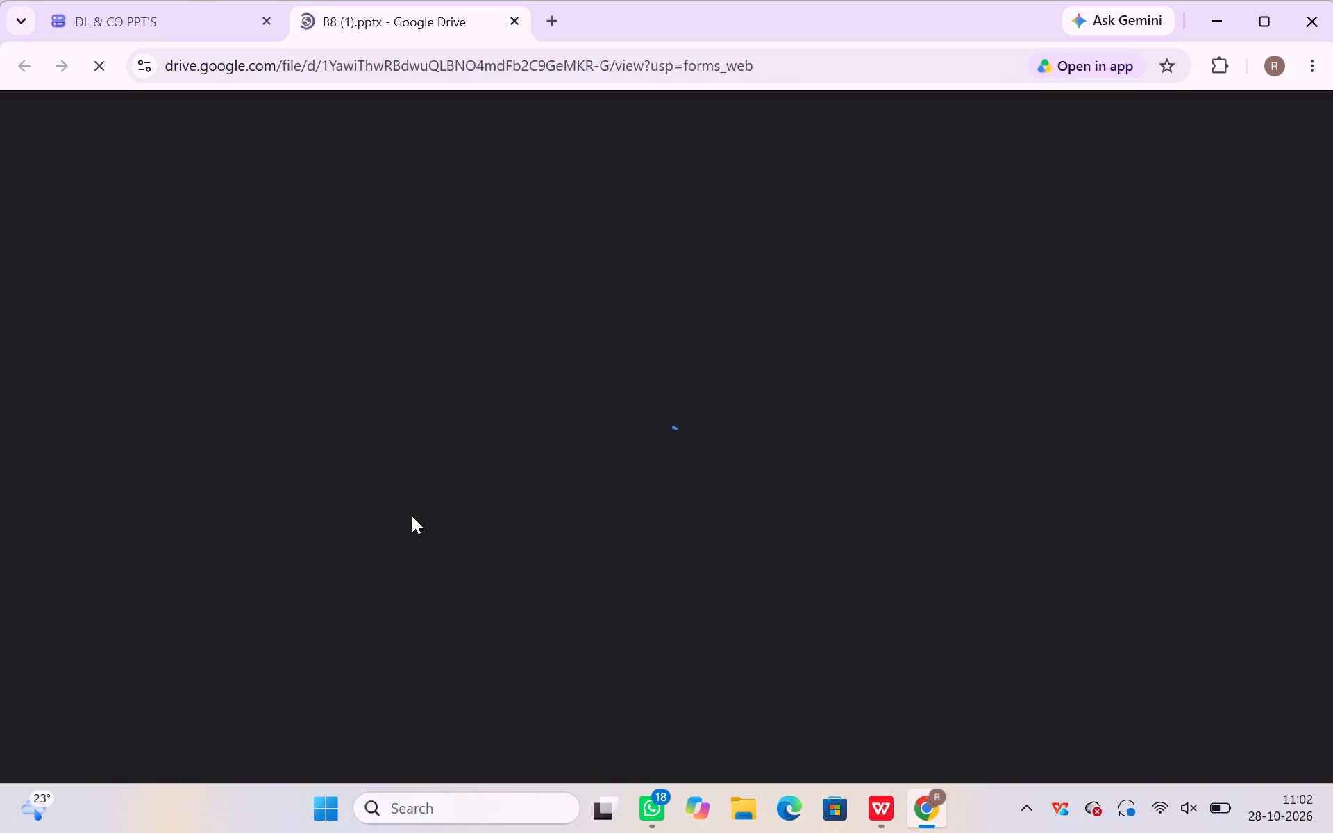
{"action": "scroll", "coordinate": [615, 576], "scroll_direction": "down", "scroll_amount": 1}
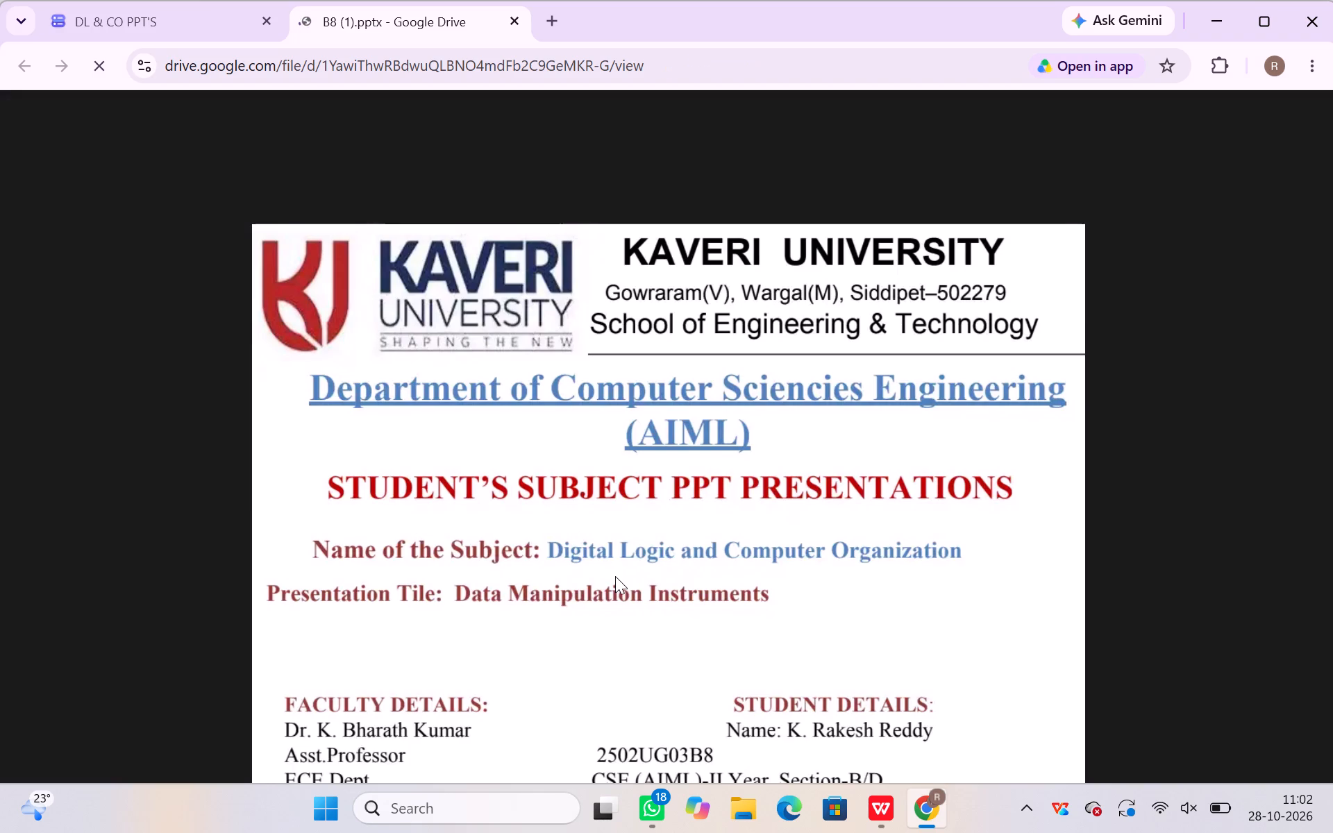
{"action": "scroll", "coordinate": [615, 576], "scroll_direction": "down", "scroll_amount": 3}
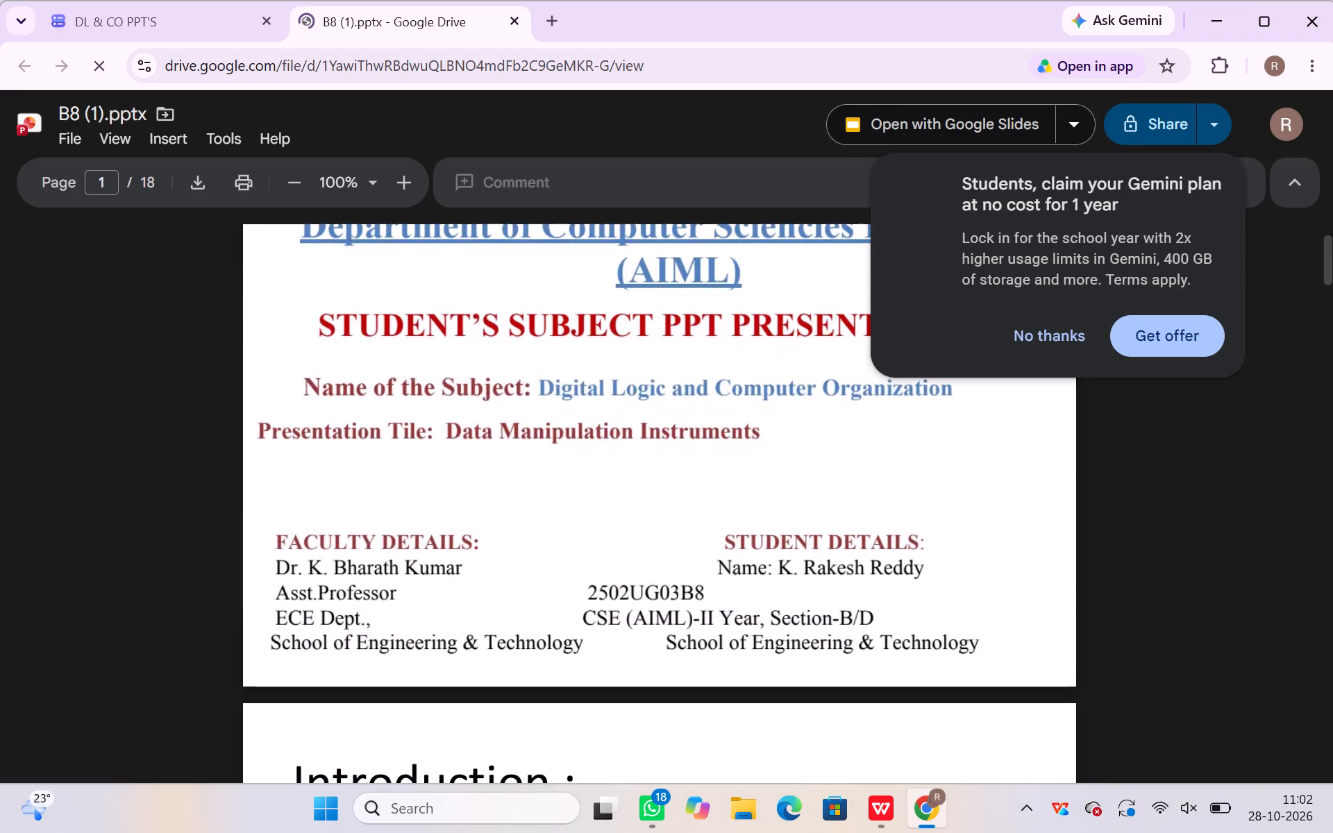
{"action": "left_click", "coordinate": [919, 612]}
{"action": "left_click", "coordinate": [889, 613]}
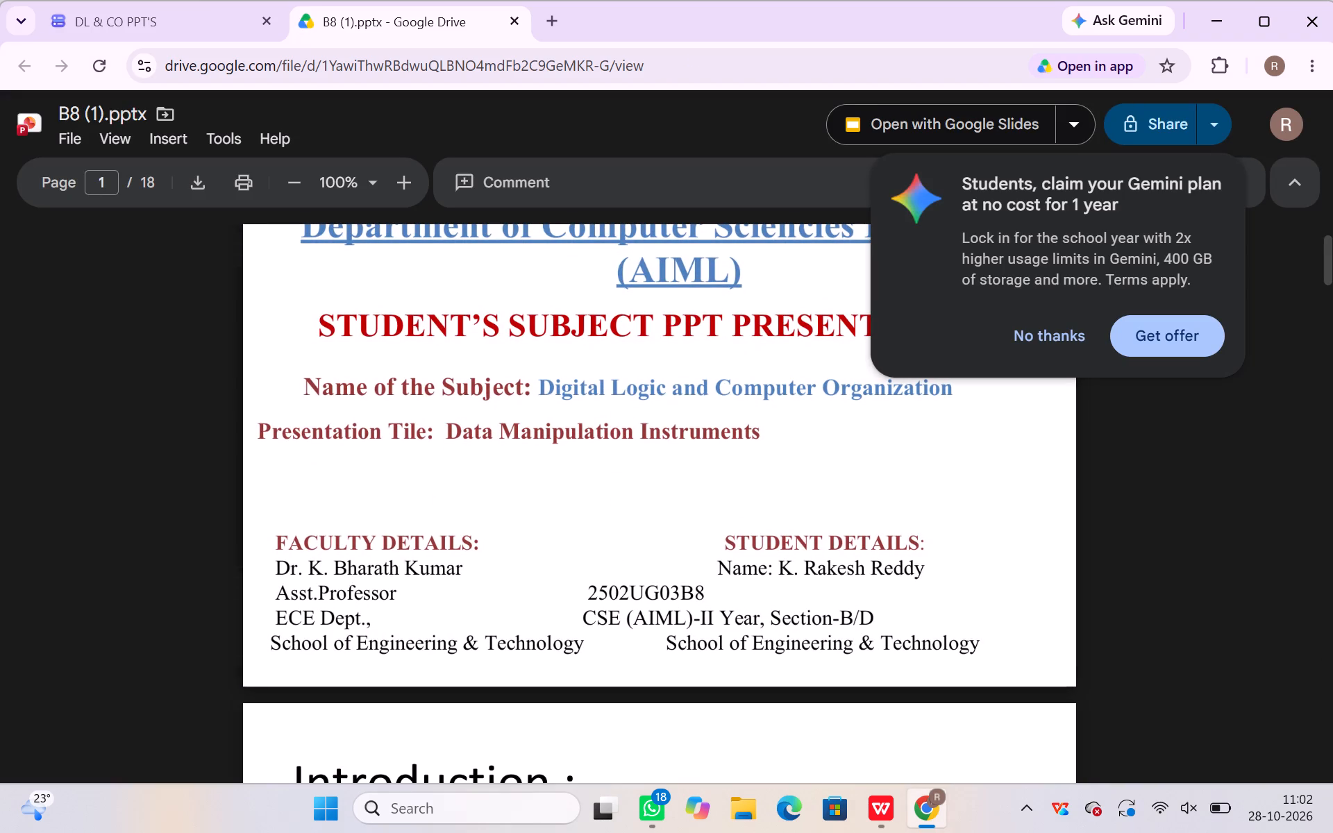
Close the Drive preview and remove the attached B8 (1).pptx from the PPT Upload question.
{"action": "left_click", "coordinate": [517, 17]}
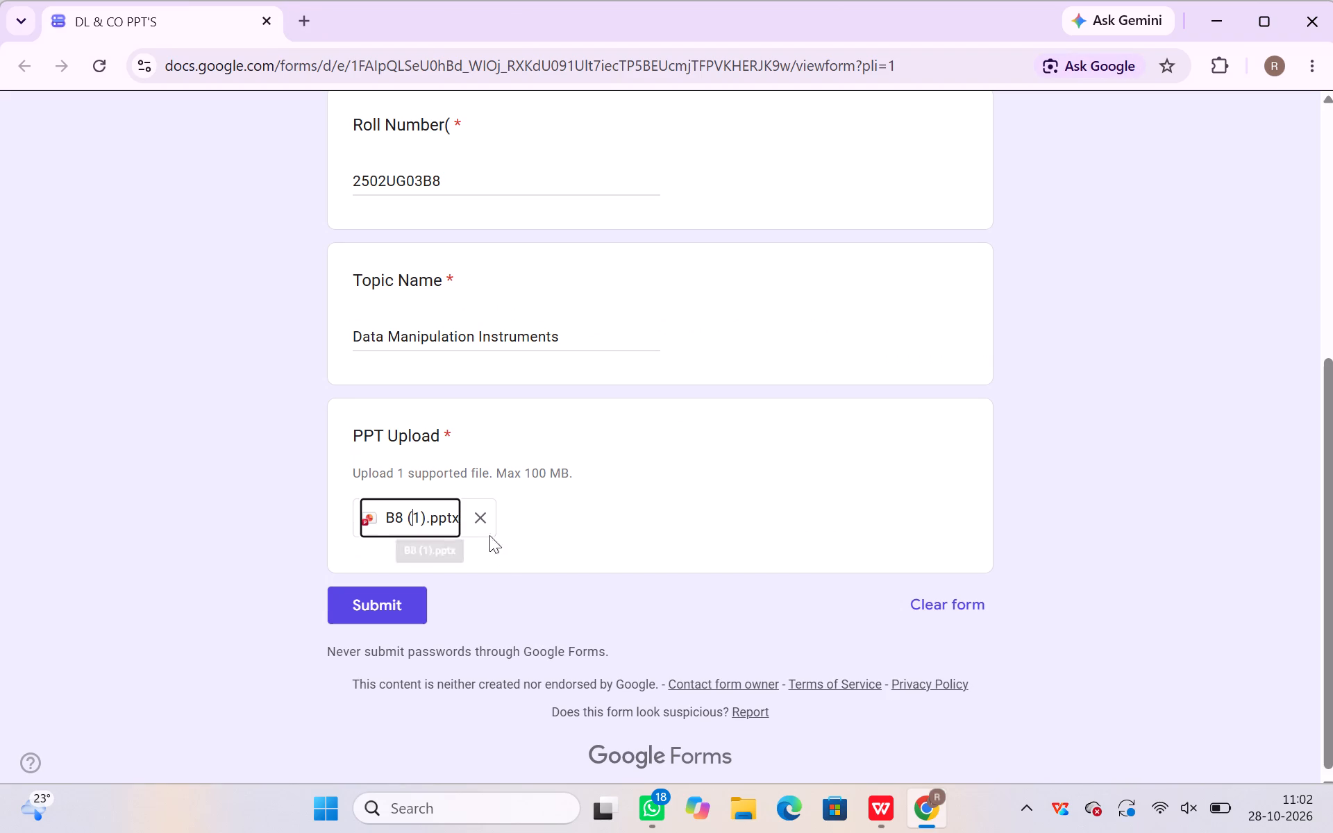
{"action": "left_click", "coordinate": [485, 521]}
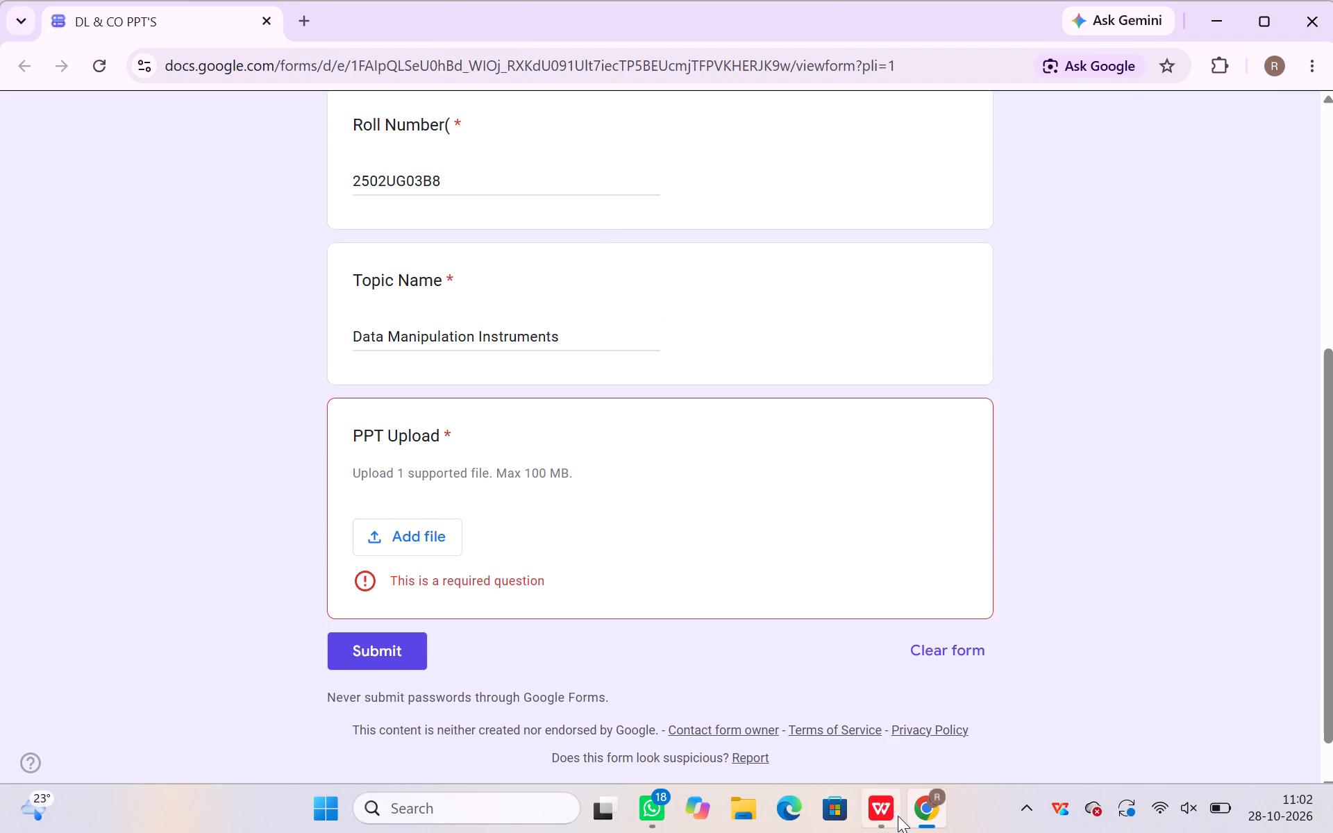
Switch to WPS Office, delete "/D" from the student's section on the B8.pptx title slide so it reads Section-B, and save.
{"action": "left_click", "coordinate": [898, 816]}
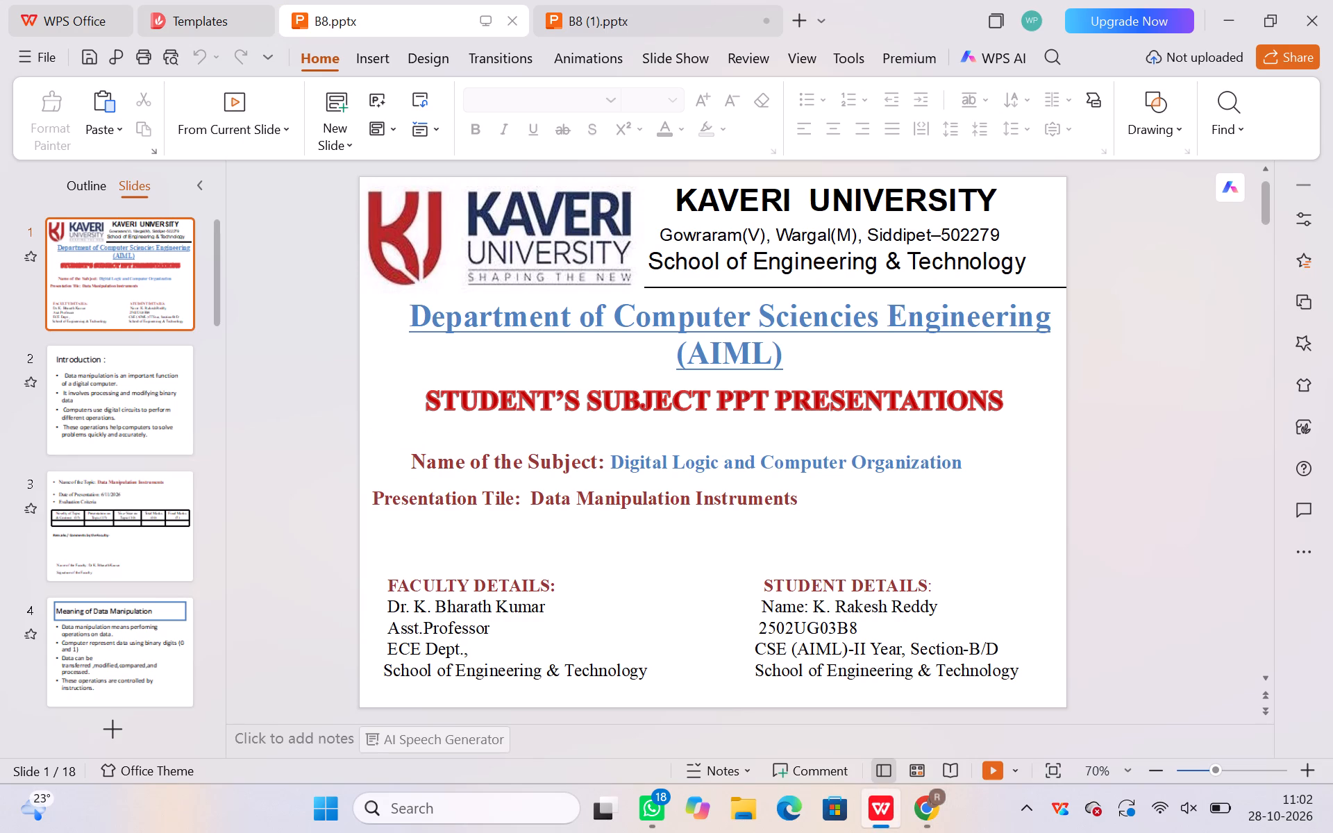
{"action": "left_click", "coordinate": [1007, 645]}
{"action": "key", "text": "BackSpace"}
{"action": "key", "text": "BackSpace"}
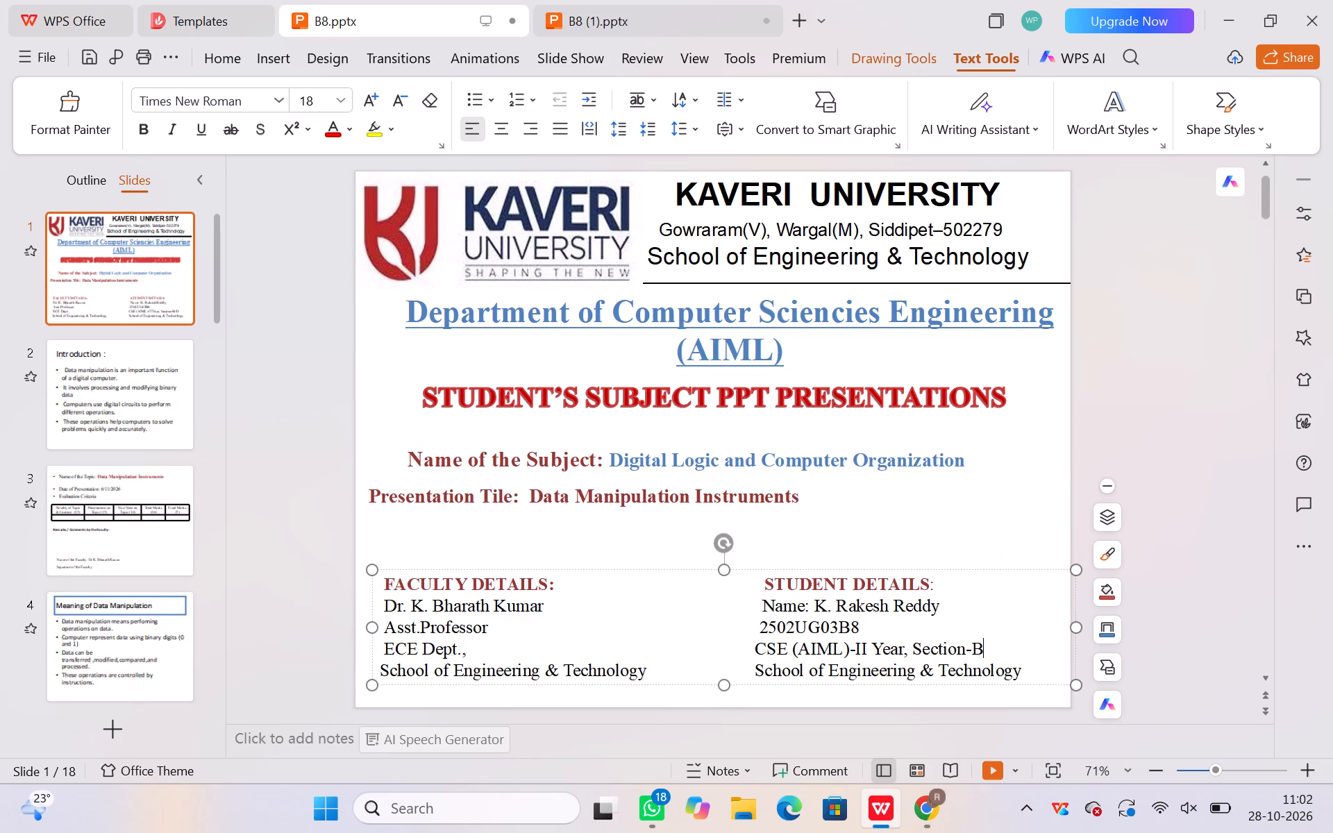
{"action": "left_click", "coordinate": [42, 65]}
{"action": "left_click", "coordinate": [110, 212]}
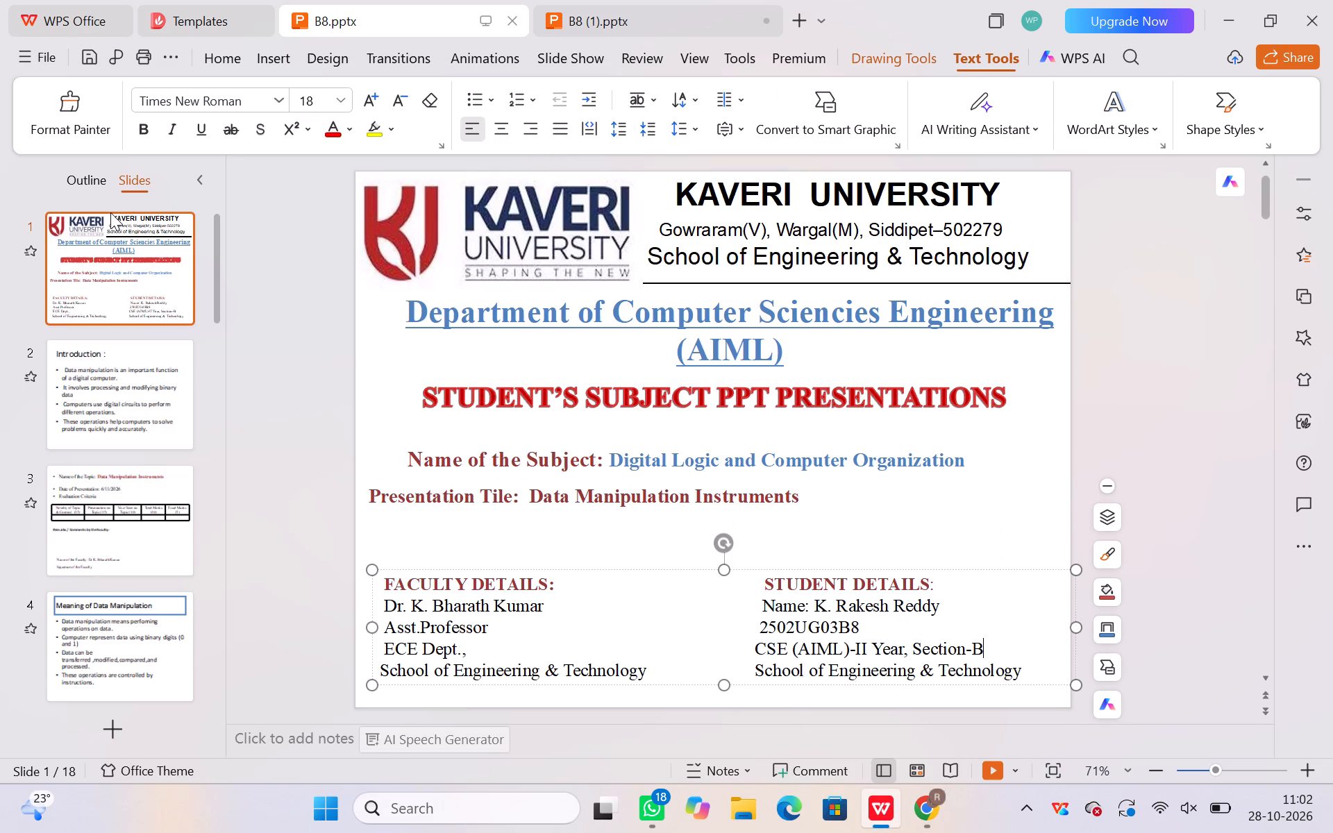
Close WPS Office, saving the pending changes to B8 (1).pptx.
{"action": "left_click", "coordinate": [1302, 20]}
{"action": "left_click_drag", "start_coordinate": [609, 441], "coordinate": [609, 434]}
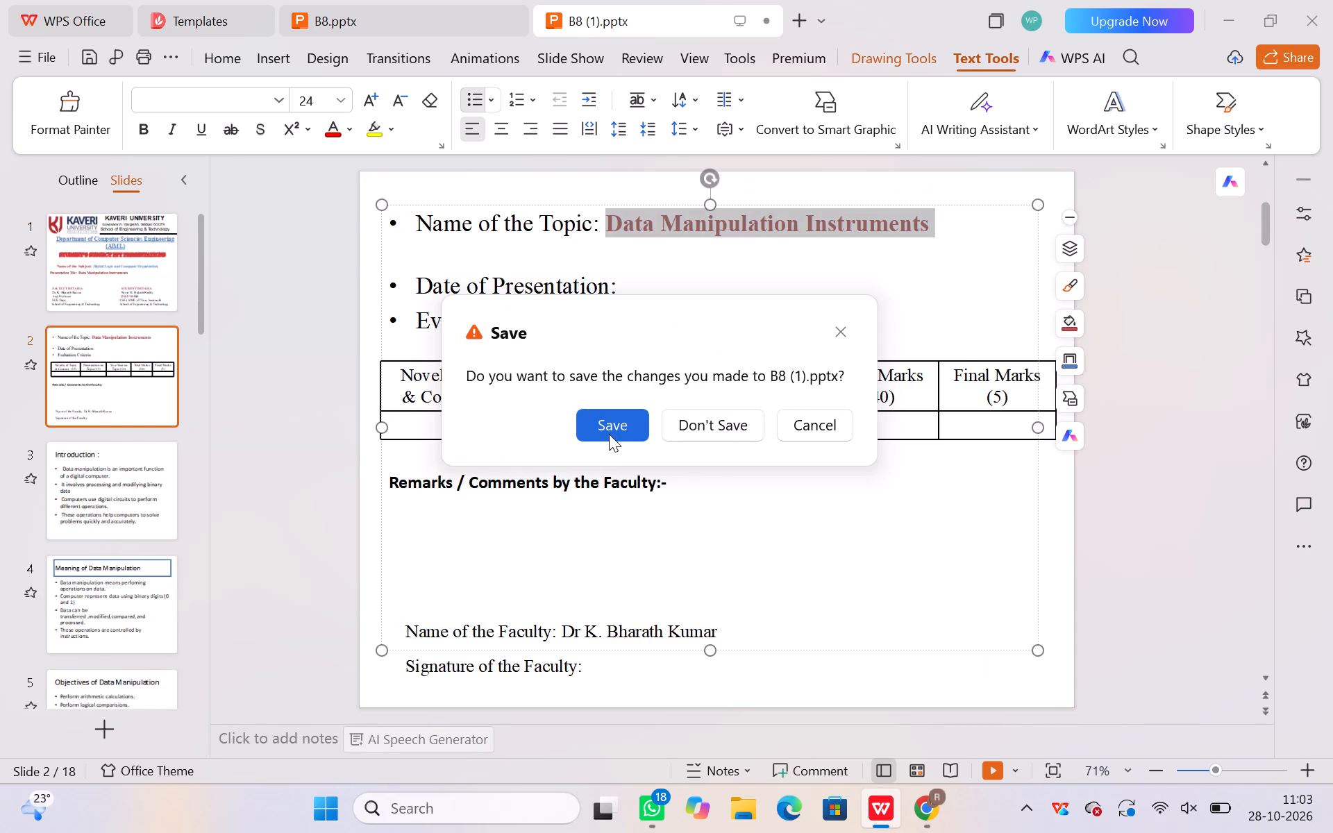
{"action": "left_click_drag", "start_coordinate": [609, 434], "coordinate": [609, 426]}
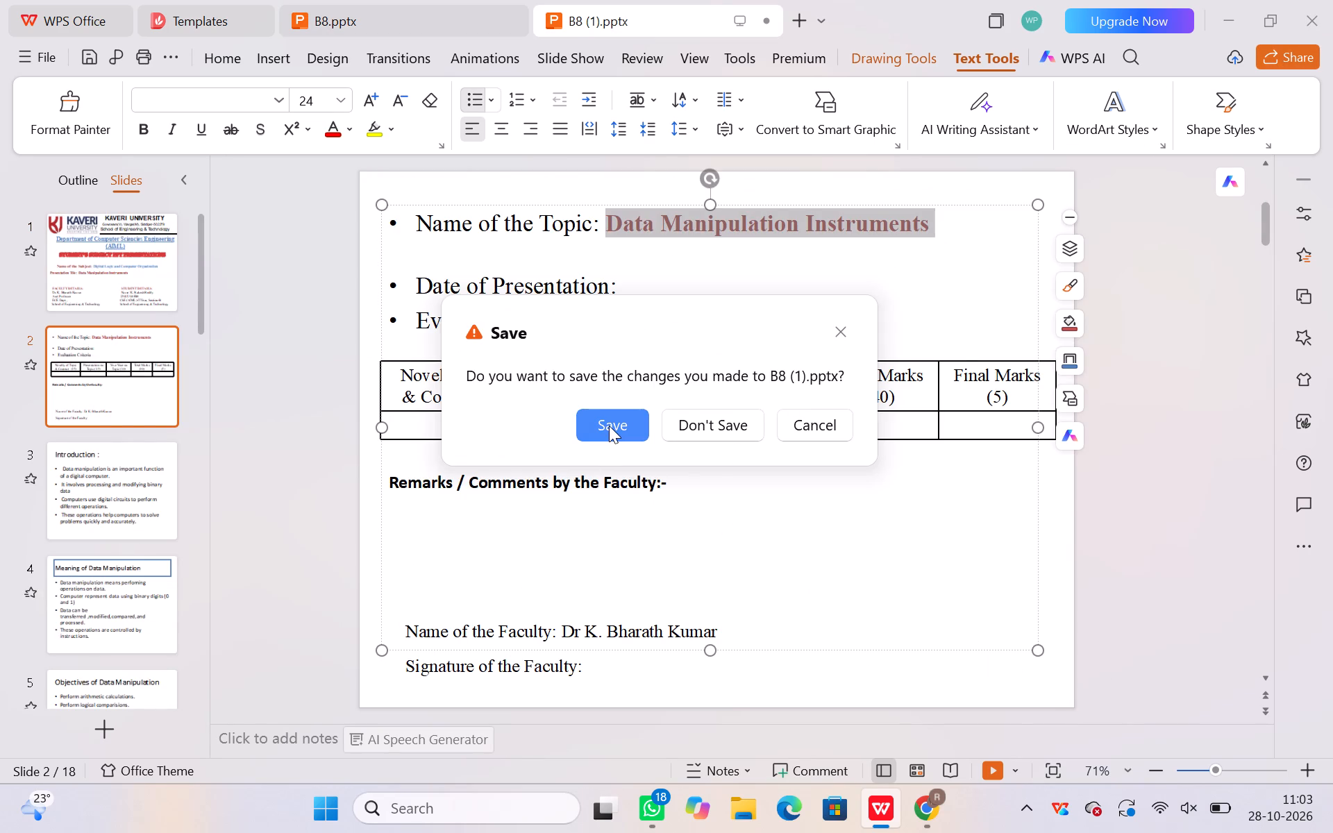
{"action": "left_click", "coordinate": [609, 426]}
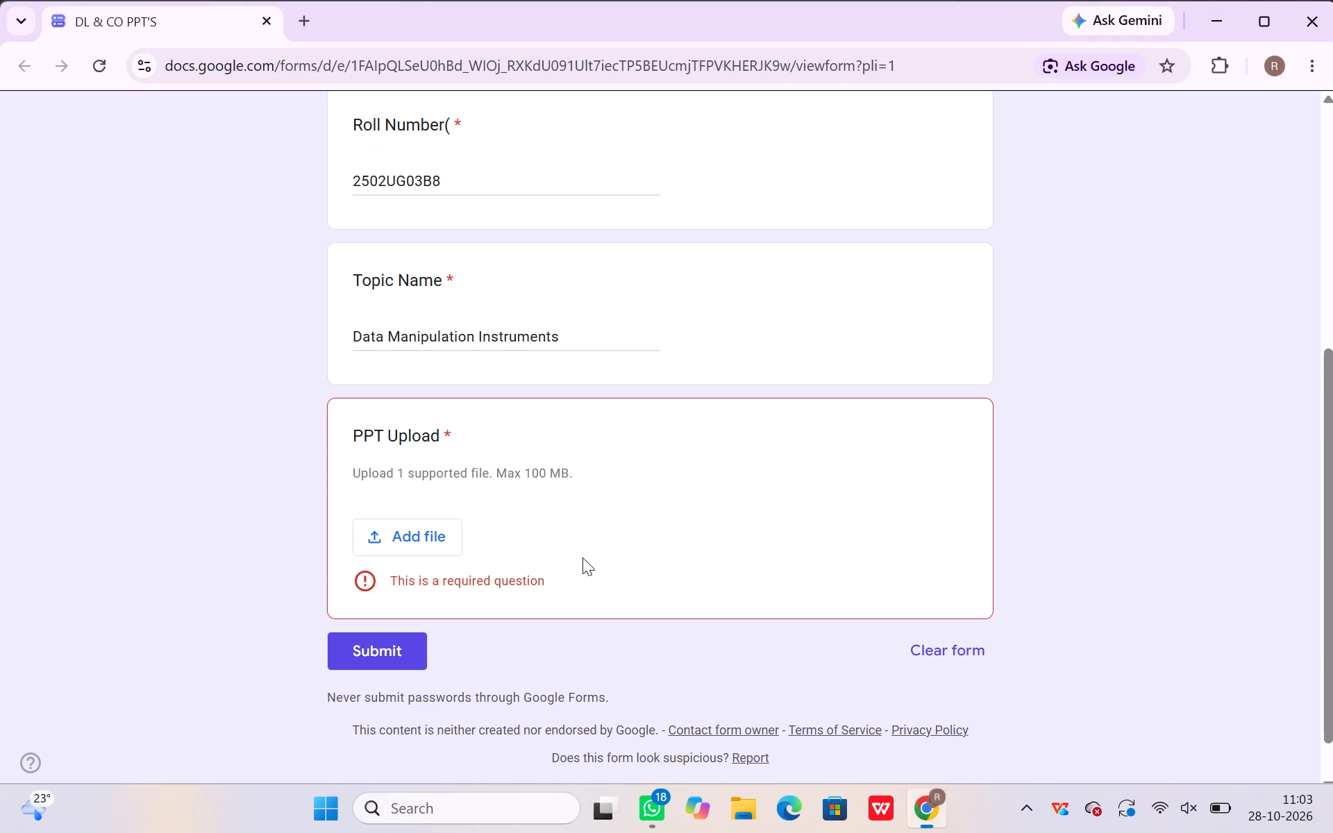
In the Chrome form, attach B8 (1).pptx from the 2026-44 transfers folder to the PPT Upload question.
{"action": "left_click", "coordinate": [444, 533]}
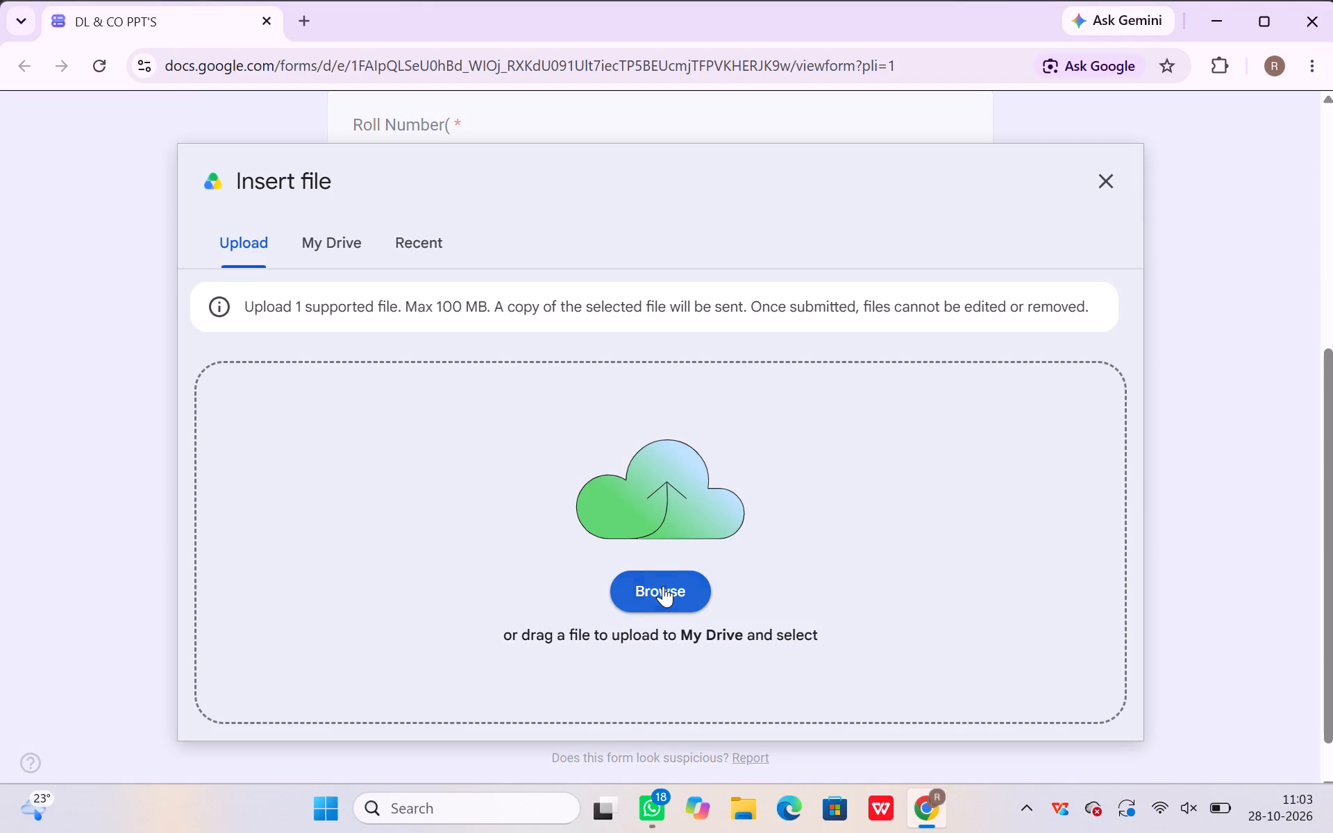
{"action": "left_click", "coordinate": [657, 591]}
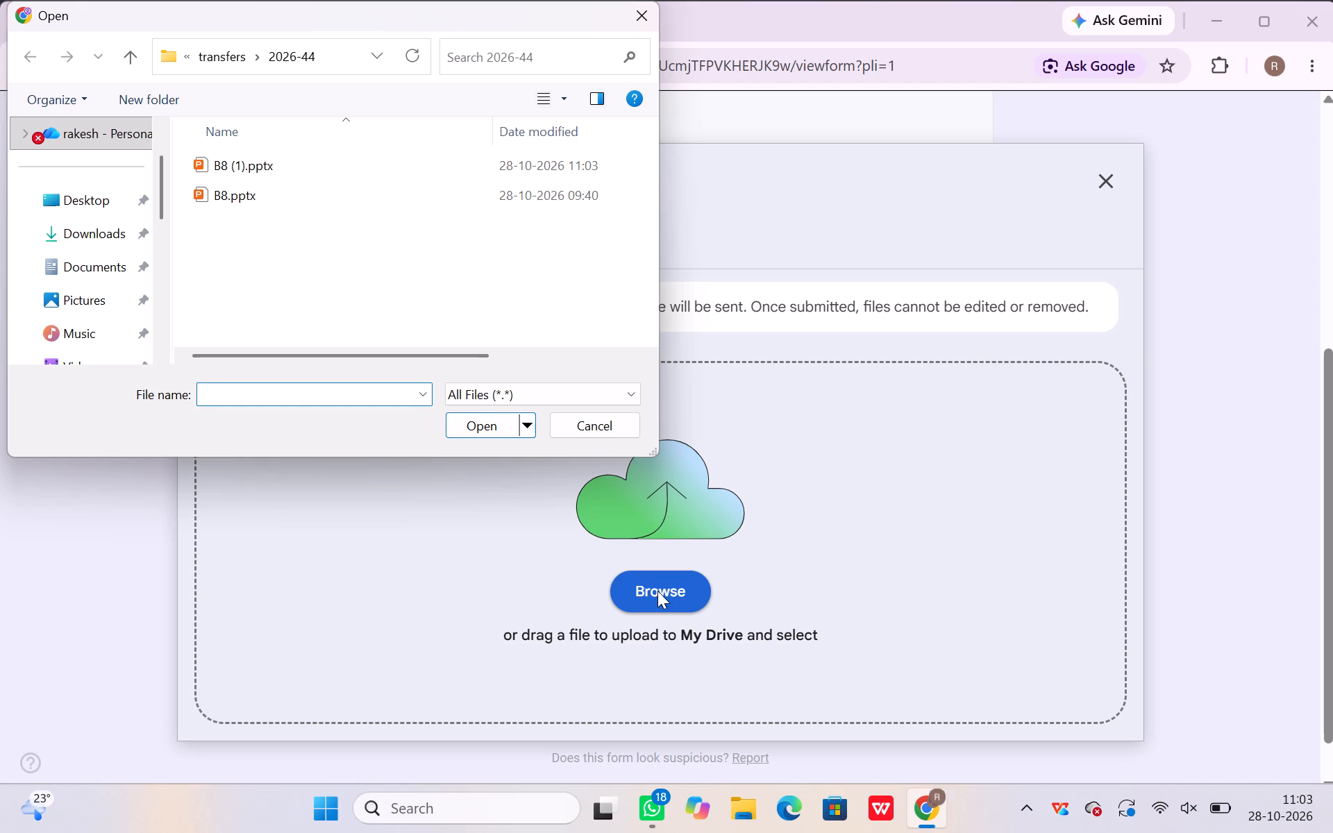
{"action": "left_click", "coordinate": [341, 161]}
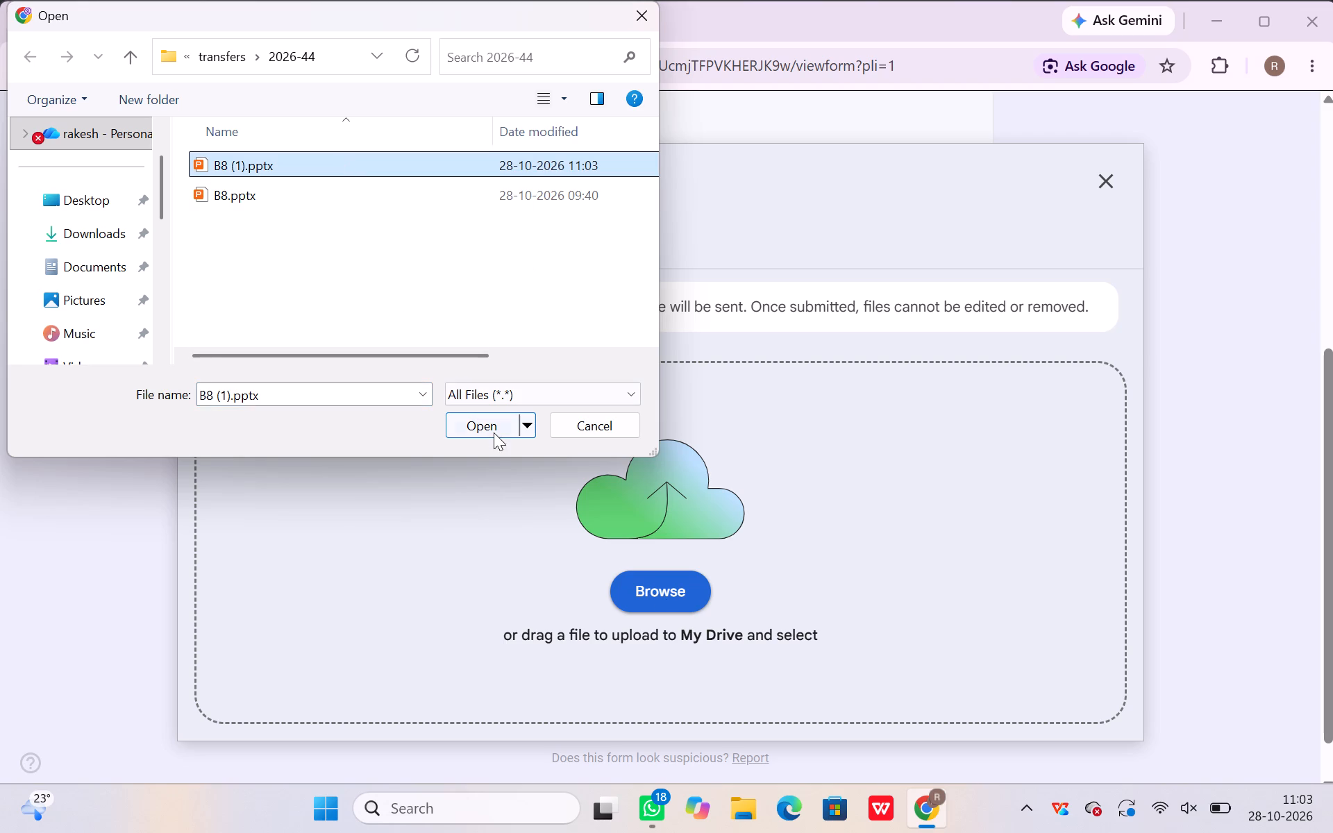
{"action": "left_click", "coordinate": [493, 427]}
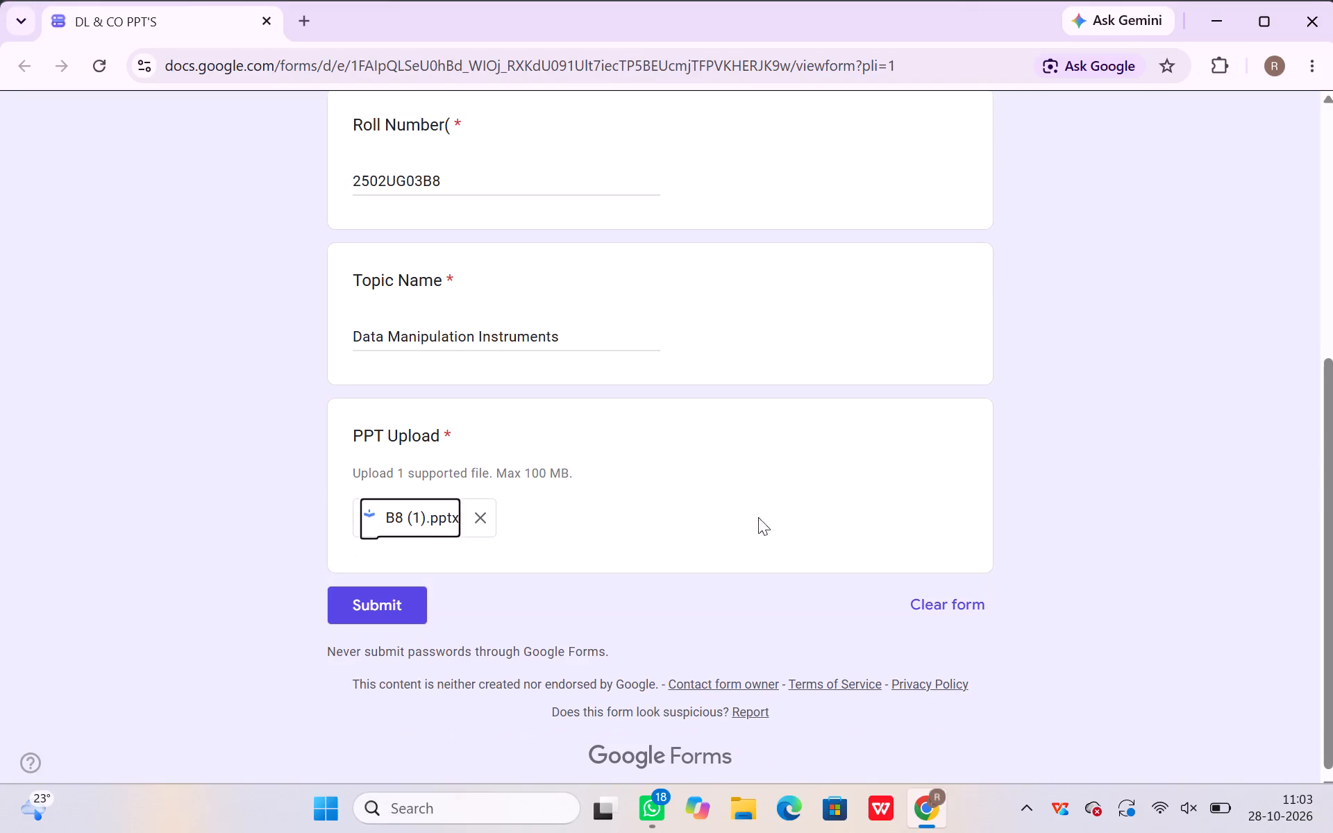
Reorder the Student Name answer by removing the surname from the start and entering it after the given names.
{"action": "scroll", "coordinate": [507, 466], "scroll_direction": "up", "scroll_amount": 5}
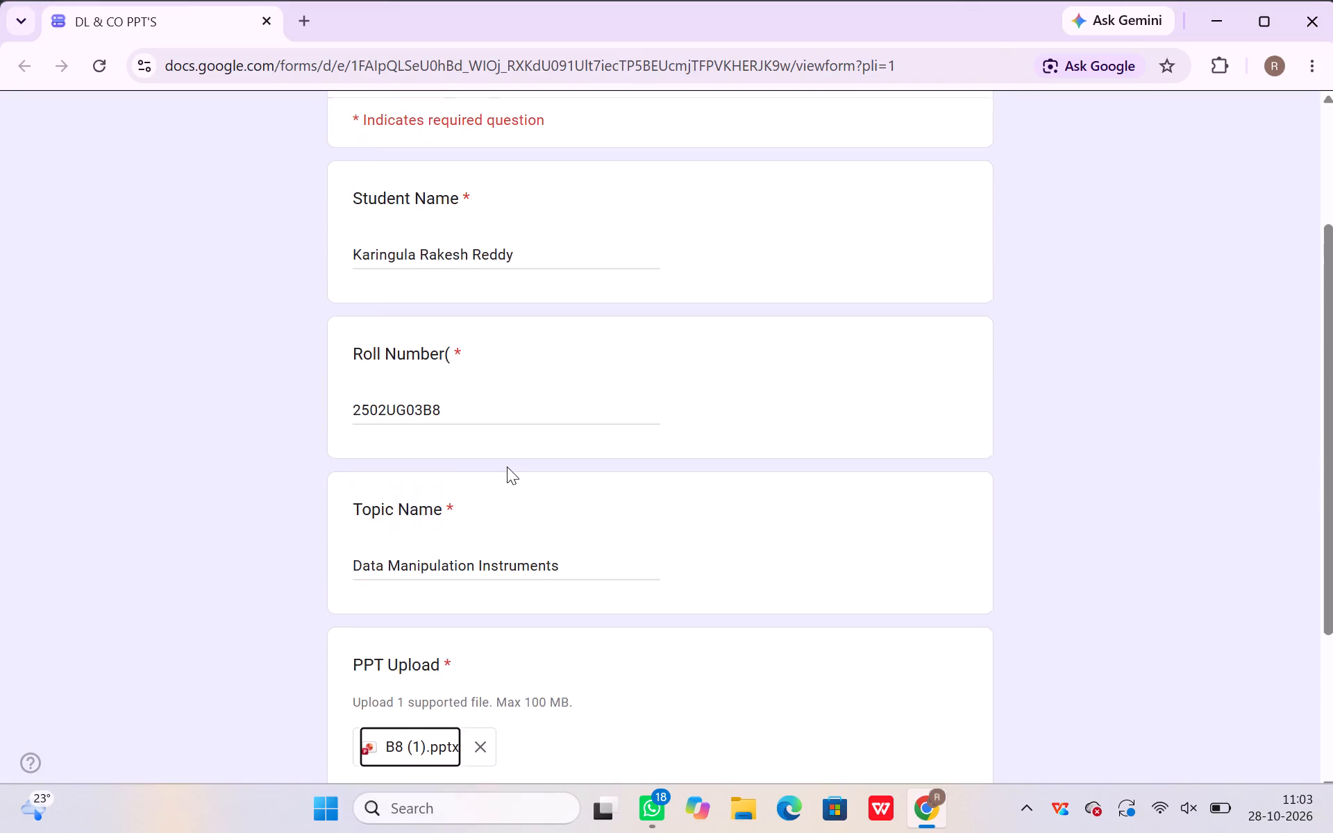
{"action": "scroll", "coordinate": [507, 466], "scroll_direction": "up", "scroll_amount": 4}
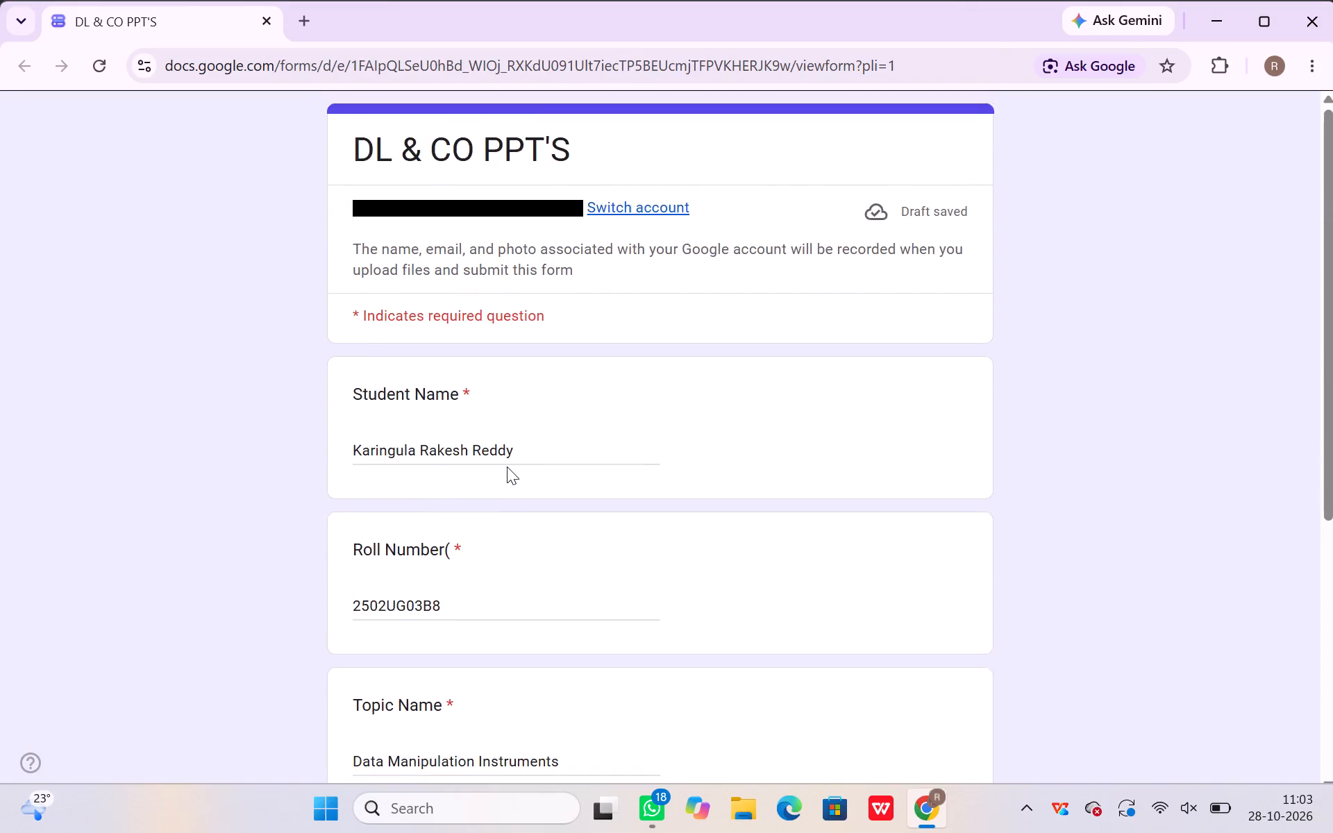
{"action": "scroll", "coordinate": [507, 466], "scroll_direction": "down", "scroll_amount": 4}
{"action": "scroll", "coordinate": [507, 466], "scroll_direction": "up", "scroll_amount": 6}
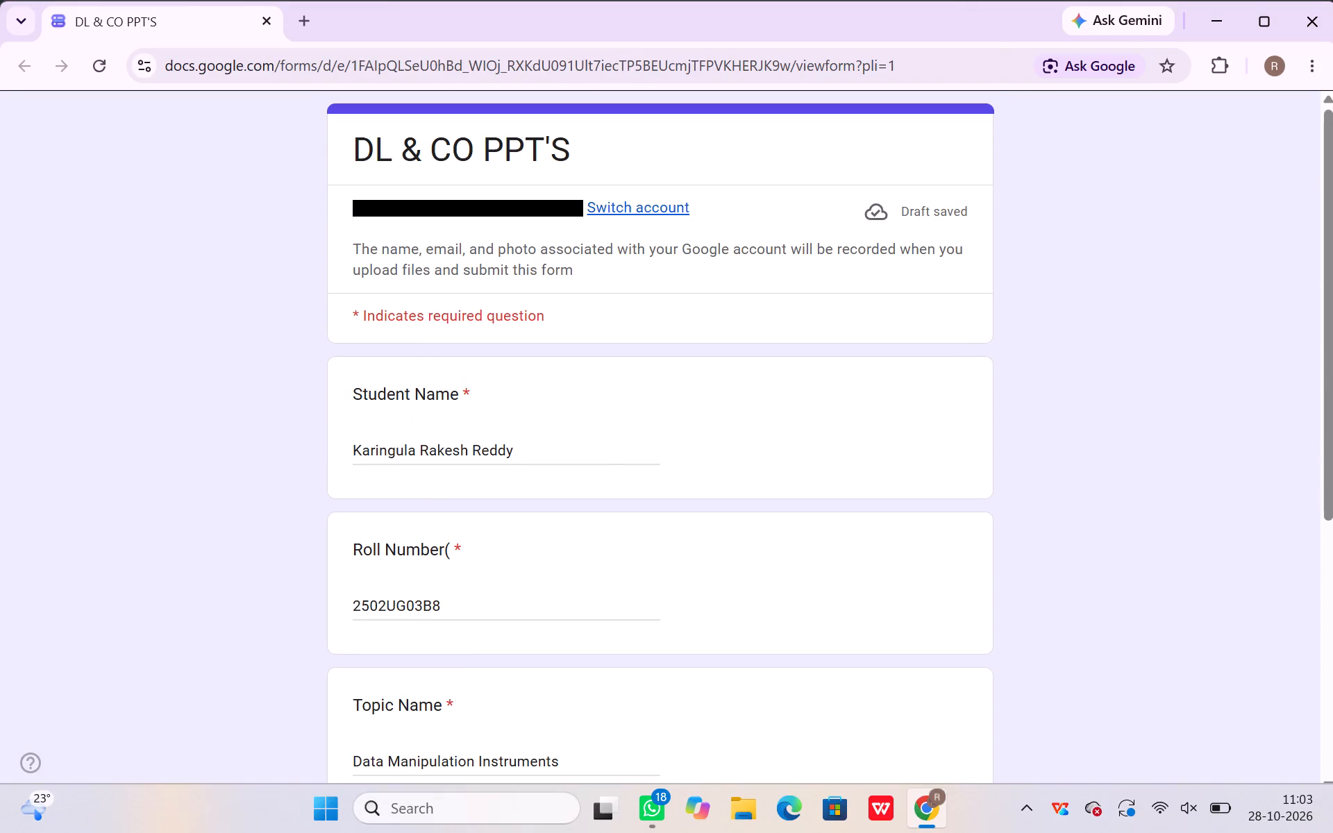
{"action": "left_click", "coordinate": [416, 446]}
{"action": "key", "text": "BackSpace"}
{"action": "key", "text": "BackSpace"}
{"action": "key", "text": "BackSpace"}
{"action": "key", "text": "BackSpace"}
{"action": "key", "text": "BackSpace"}
{"action": "key", "text": "BackSpace"}
{"action": "key", "text": "BackSpace"}
{"action": "key", "text": "BackSpace"}
{"action": "key", "text": "BackSpace"}
{"action": "key", "text": "BackSpace"}
{"action": "key", "text": "BackSpace"}
{"action": "key", "text": "BackSpace"}
{"action": "key", "text": "BackSpace"}
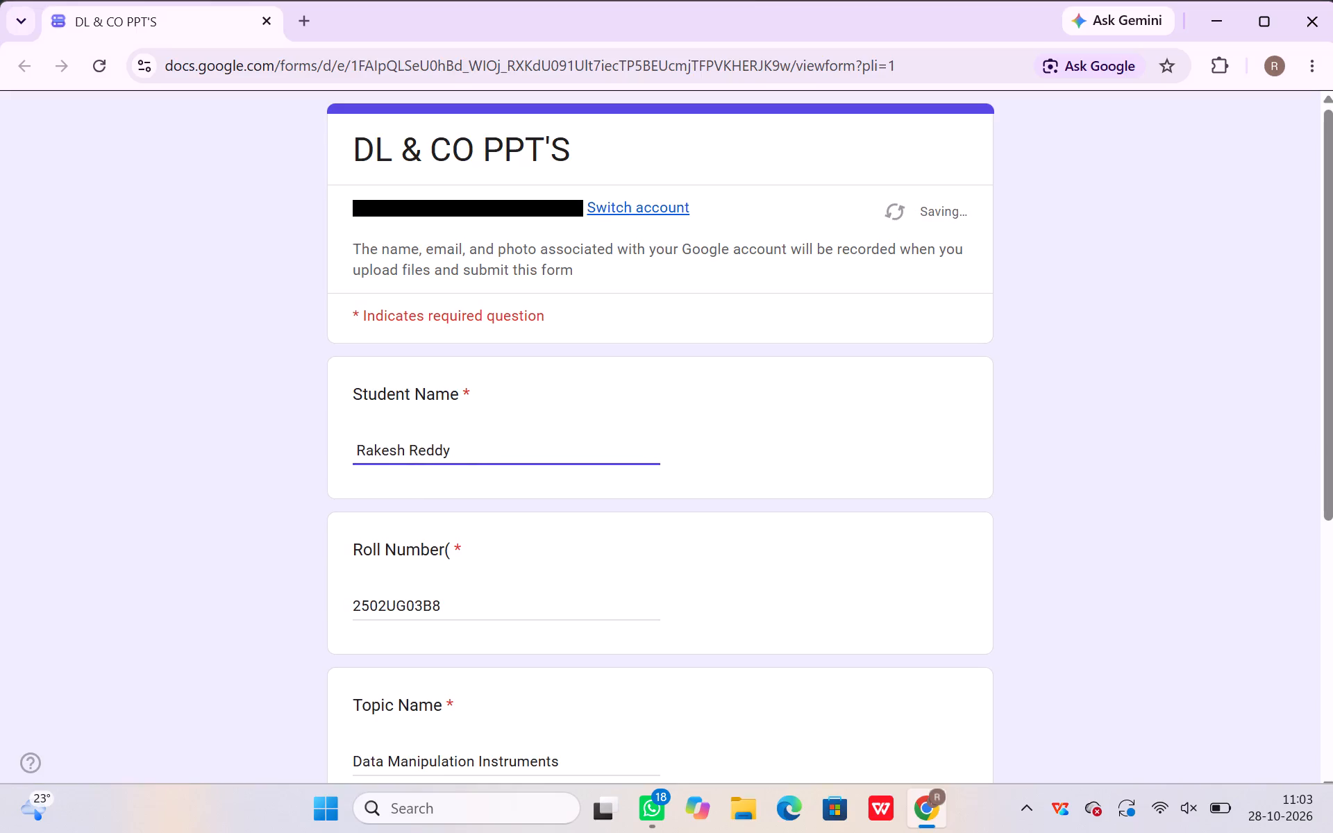
{"action": "left_click", "coordinate": [416, 446]}
{"action": "left_click", "coordinate": [464, 446]}
{"action": "key", "text": "space"}
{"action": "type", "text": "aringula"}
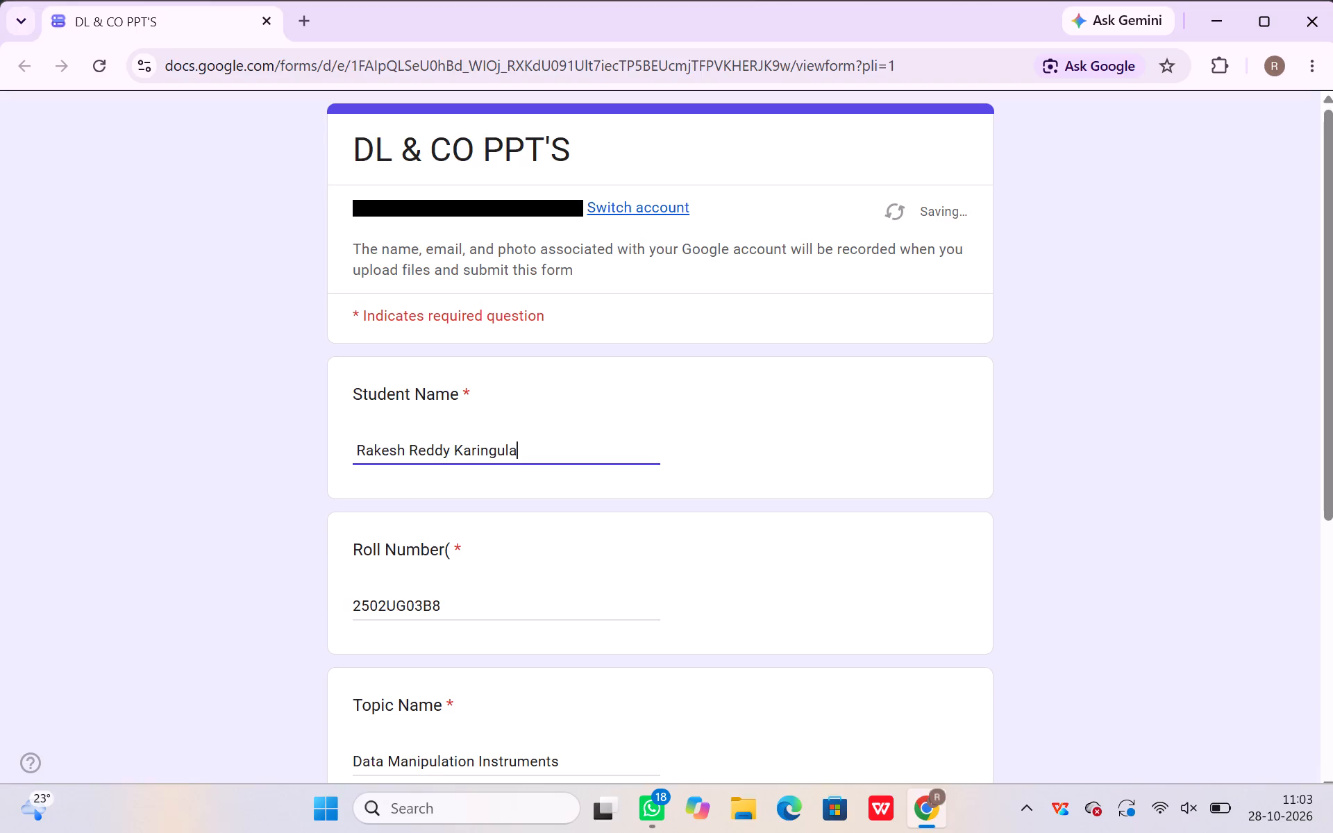
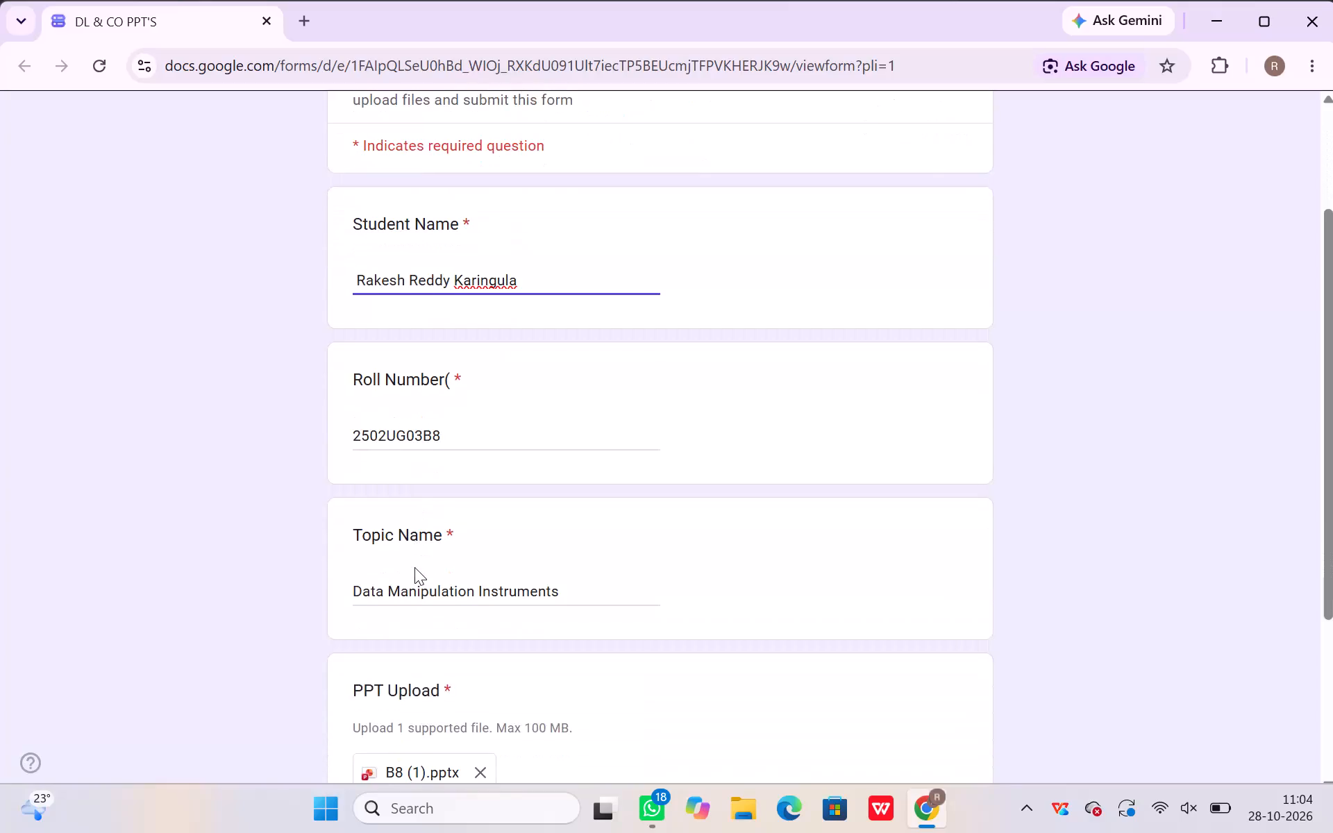
Open the uploaded B8 (1).pptx from the PPT Upload question and review its slides from the title slide to the last one.
{"action": "scroll", "coordinate": [437, 537], "scroll_direction": "down", "scroll_amount": 2}
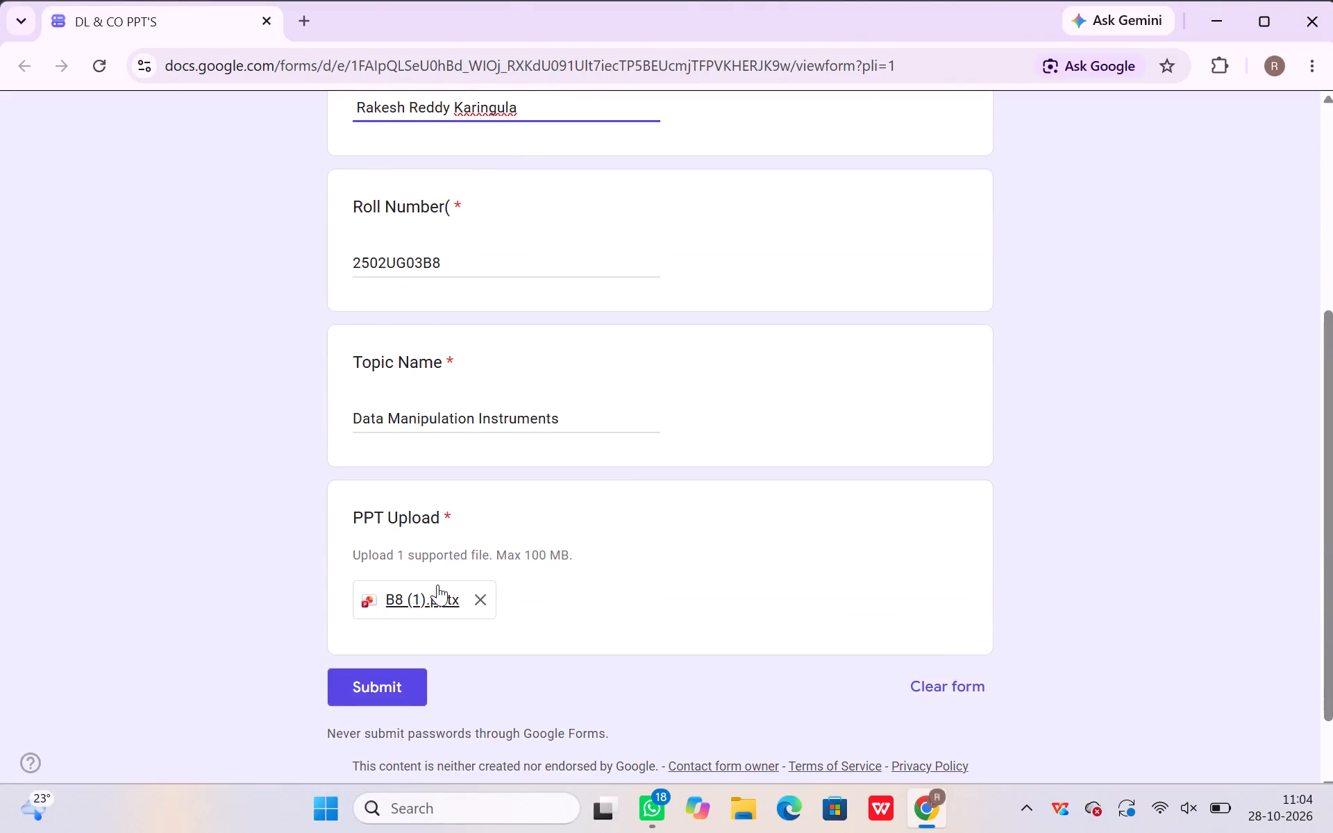
{"action": "double_click", "coordinate": [437, 584]}
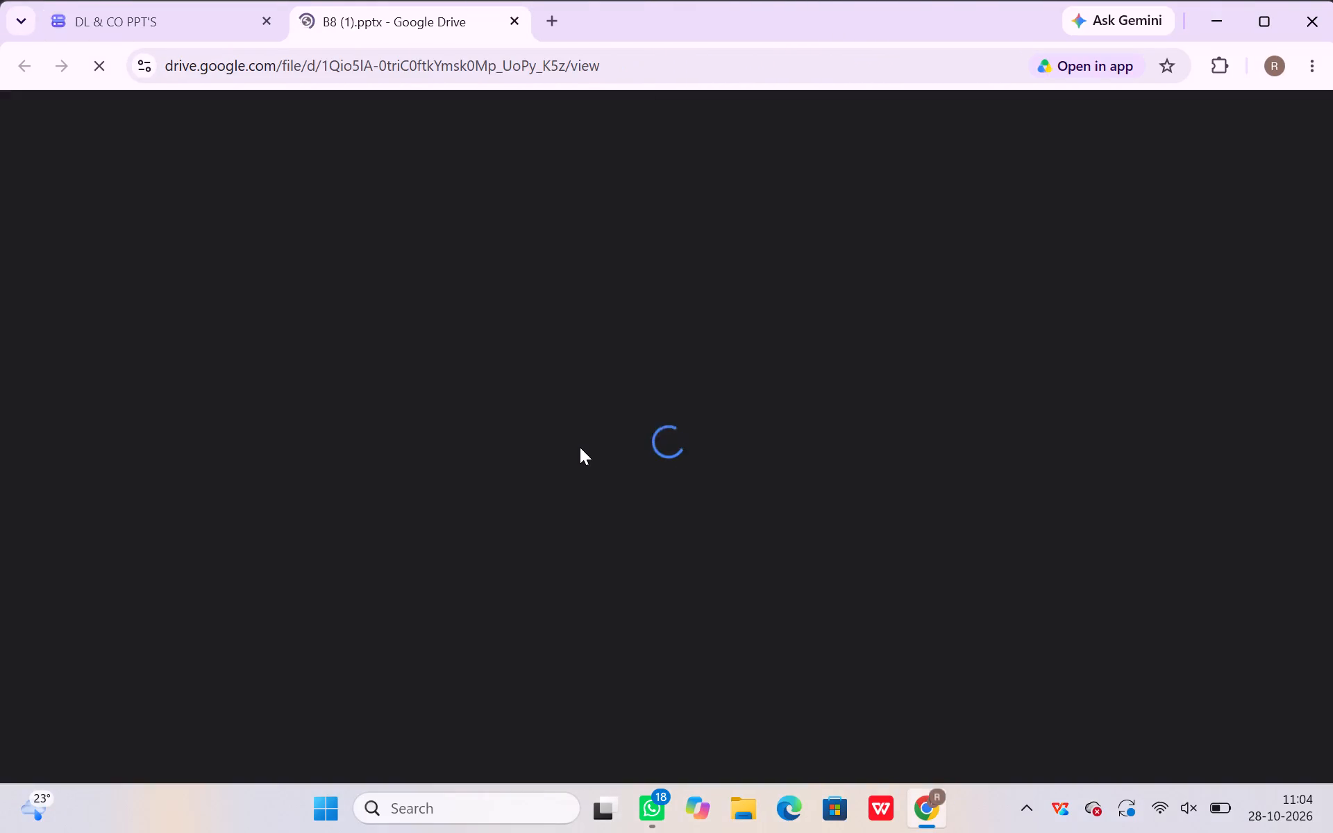
{"action": "scroll", "coordinate": [580, 447], "scroll_direction": "down", "scroll_amount": 3}
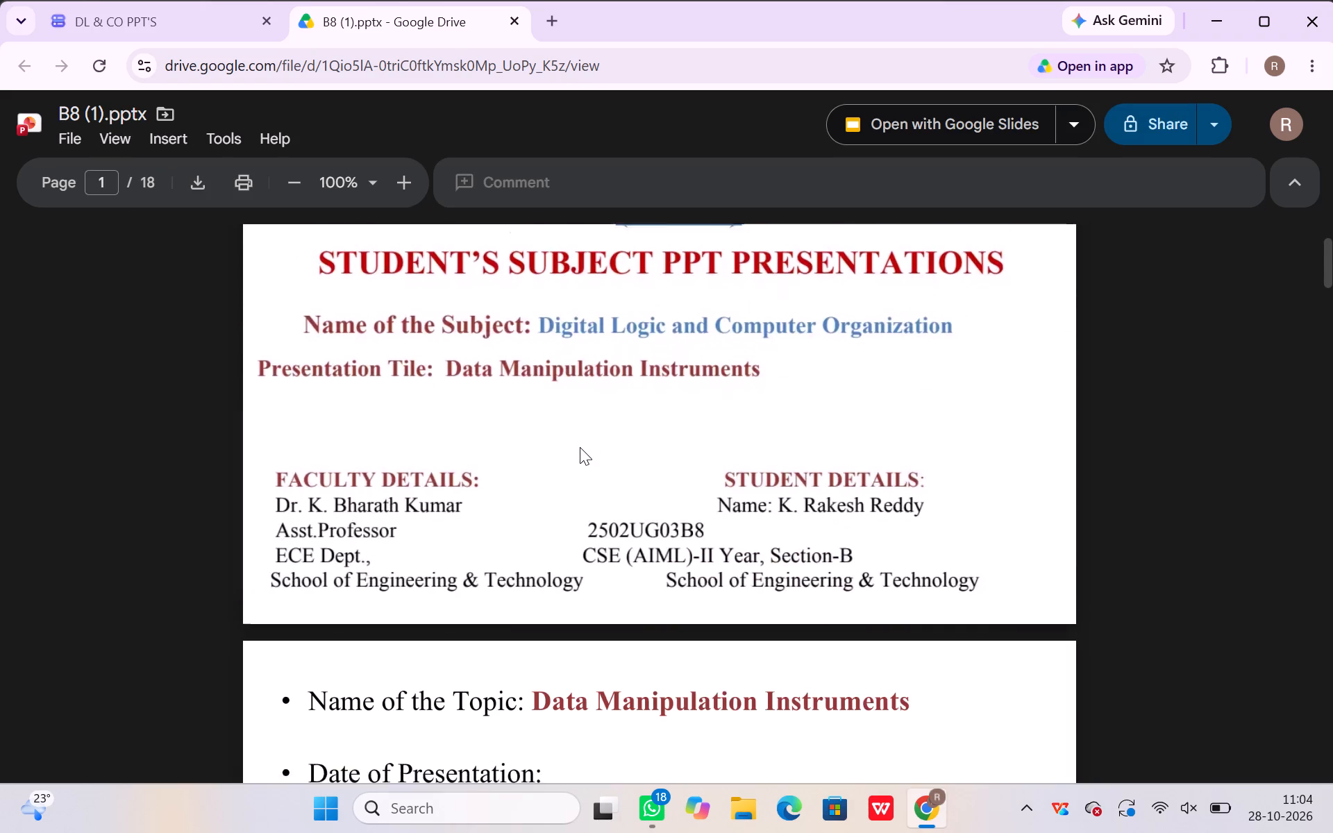
{"action": "scroll", "coordinate": [580, 447], "scroll_direction": "down", "scroll_amount": 5}
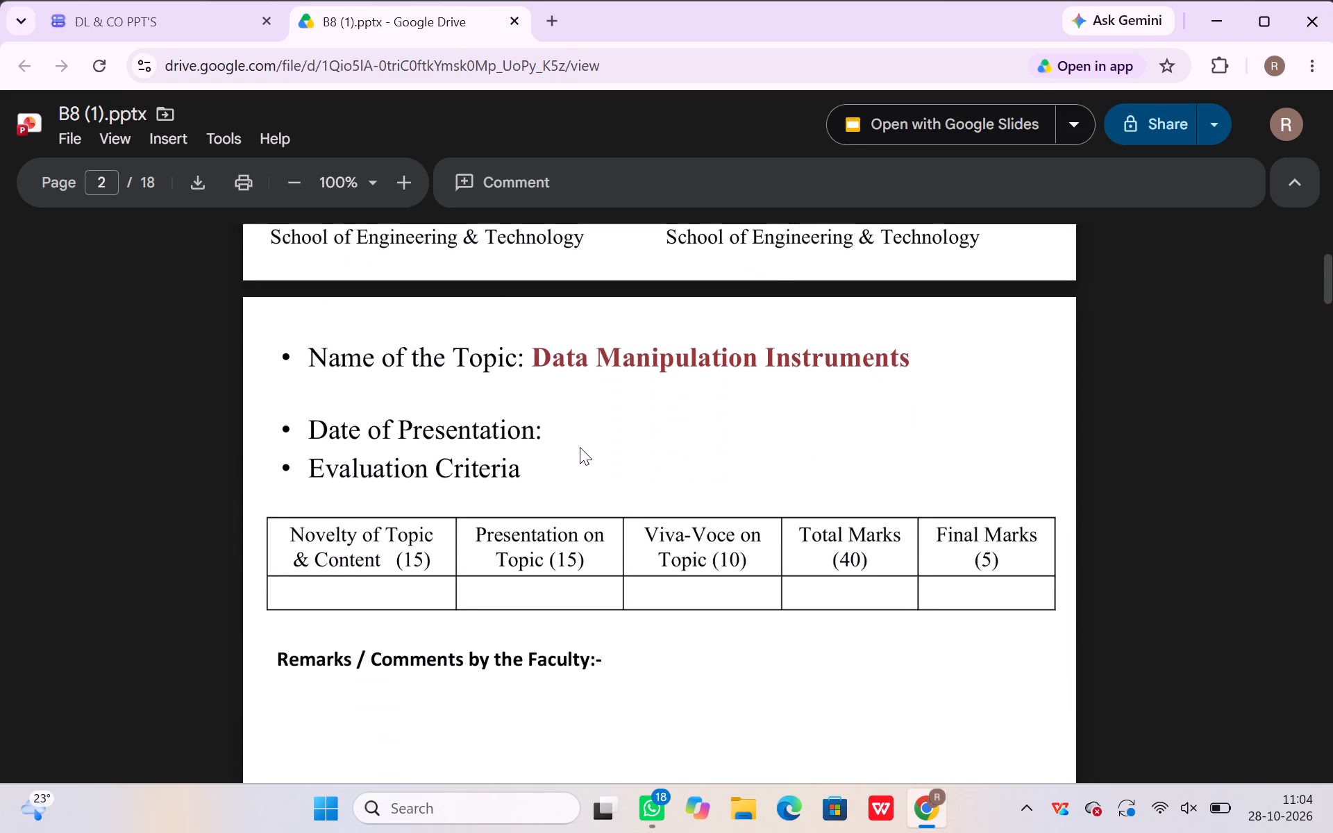
{"action": "scroll", "coordinate": [580, 447], "scroll_direction": "down", "scroll_amount": 11}
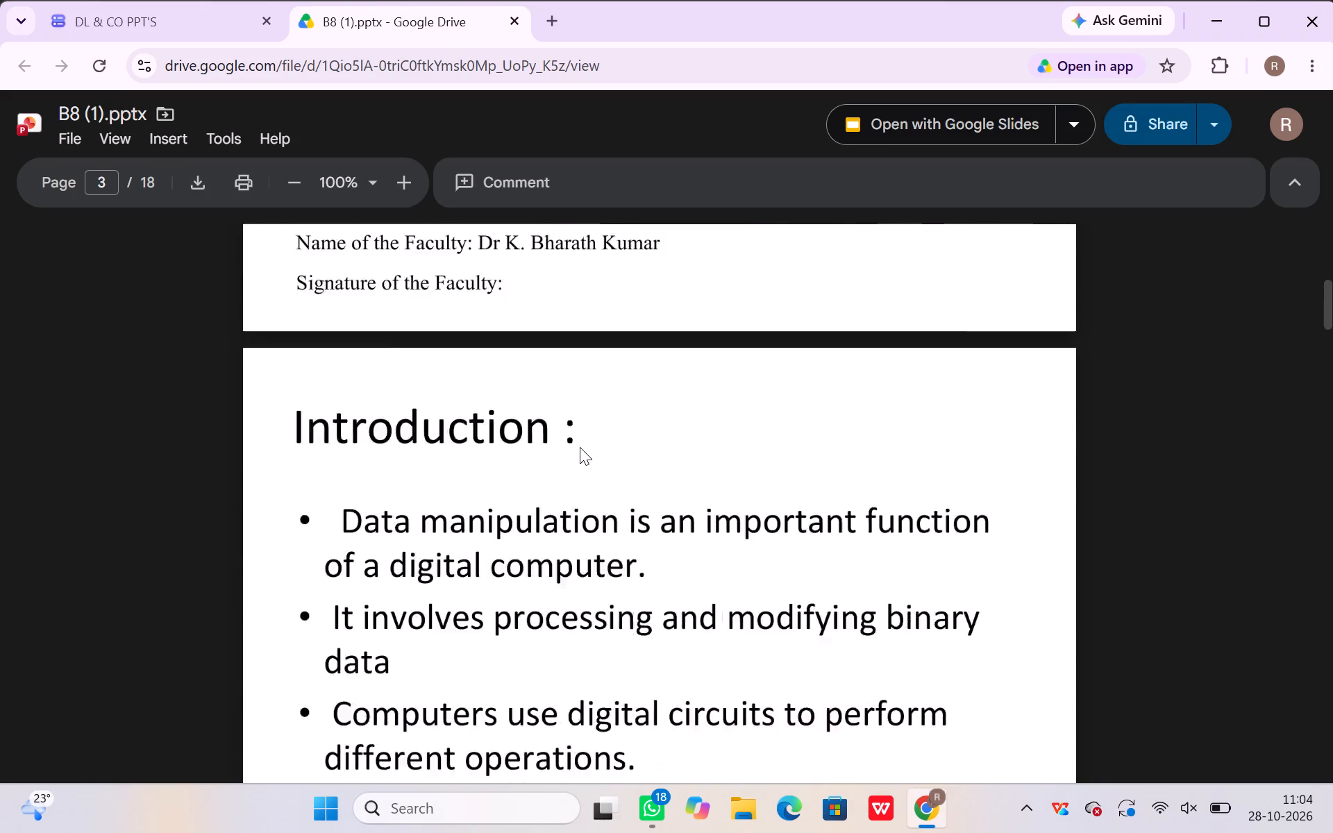
{"action": "scroll", "coordinate": [580, 447], "scroll_direction": "down", "scroll_amount": 11}
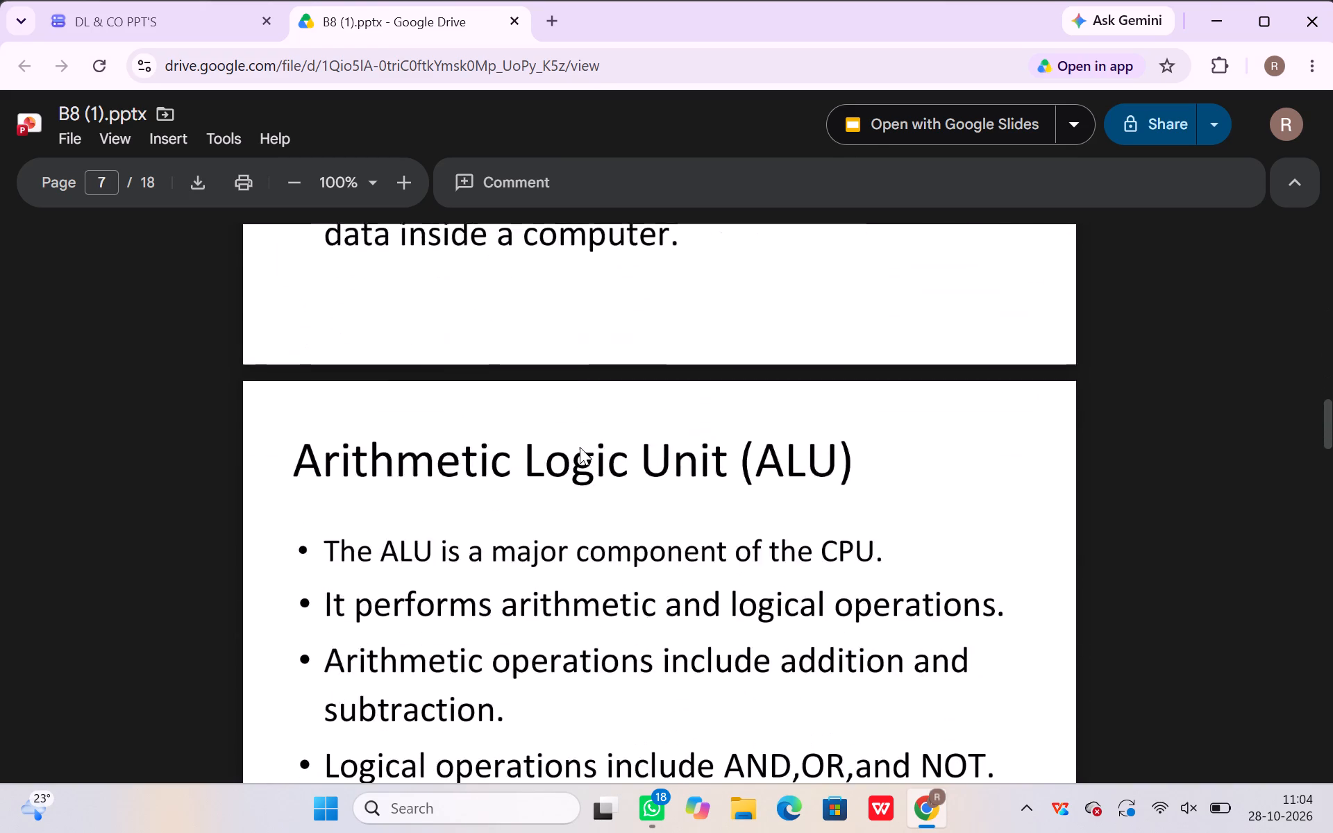
{"action": "scroll", "coordinate": [580, 447], "scroll_direction": "down", "scroll_amount": 11}
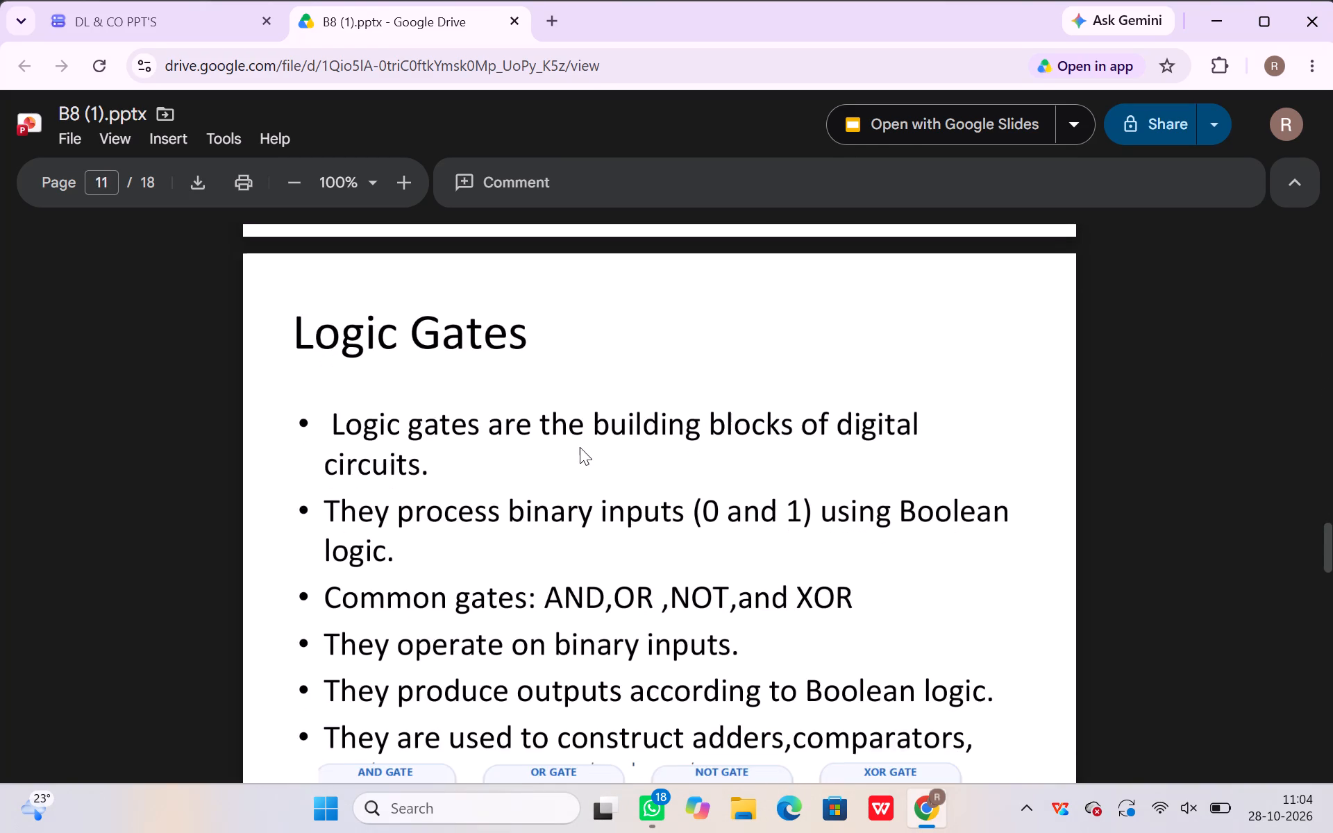
{"action": "scroll", "coordinate": [580, 447], "scroll_direction": "down", "scroll_amount": 13}
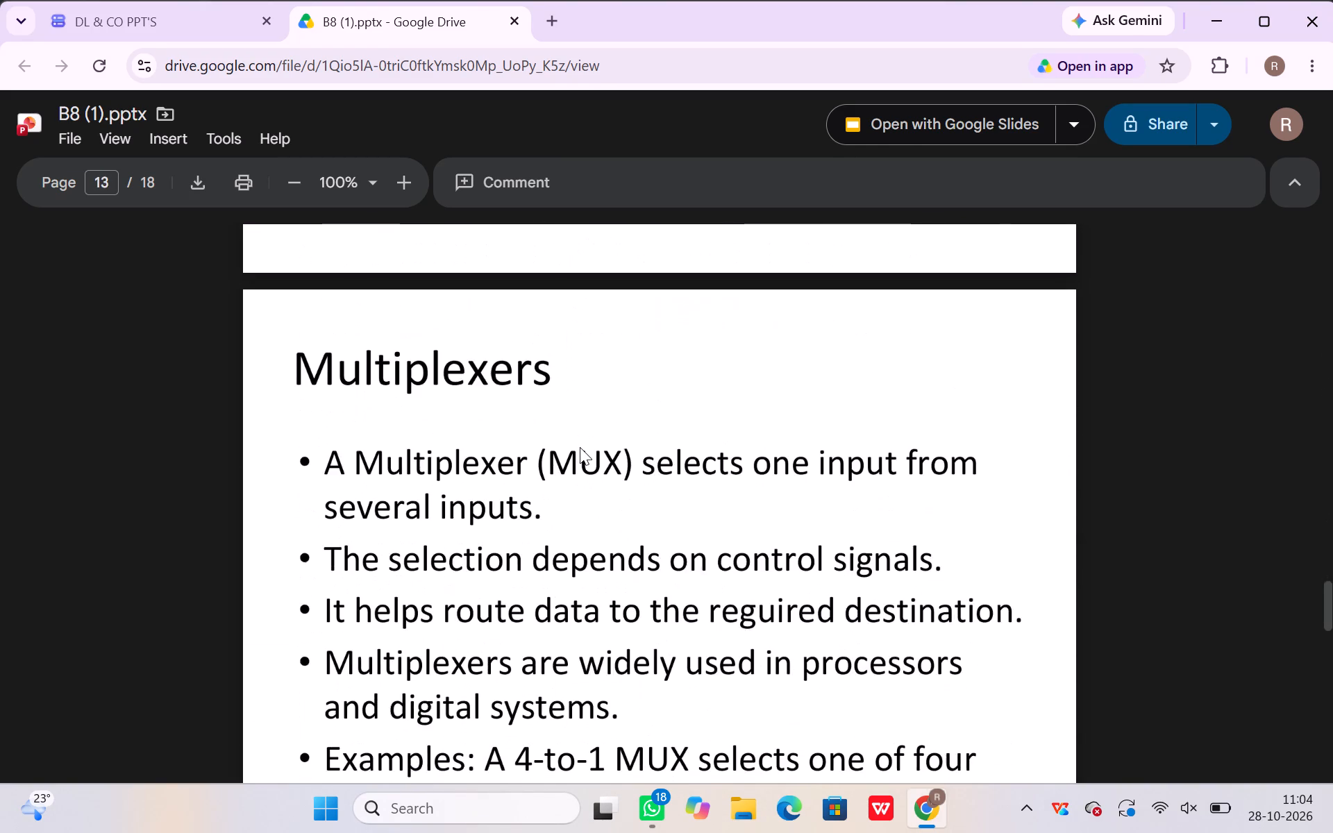
{"action": "scroll", "coordinate": [580, 447], "scroll_direction": "down", "scroll_amount": 13}
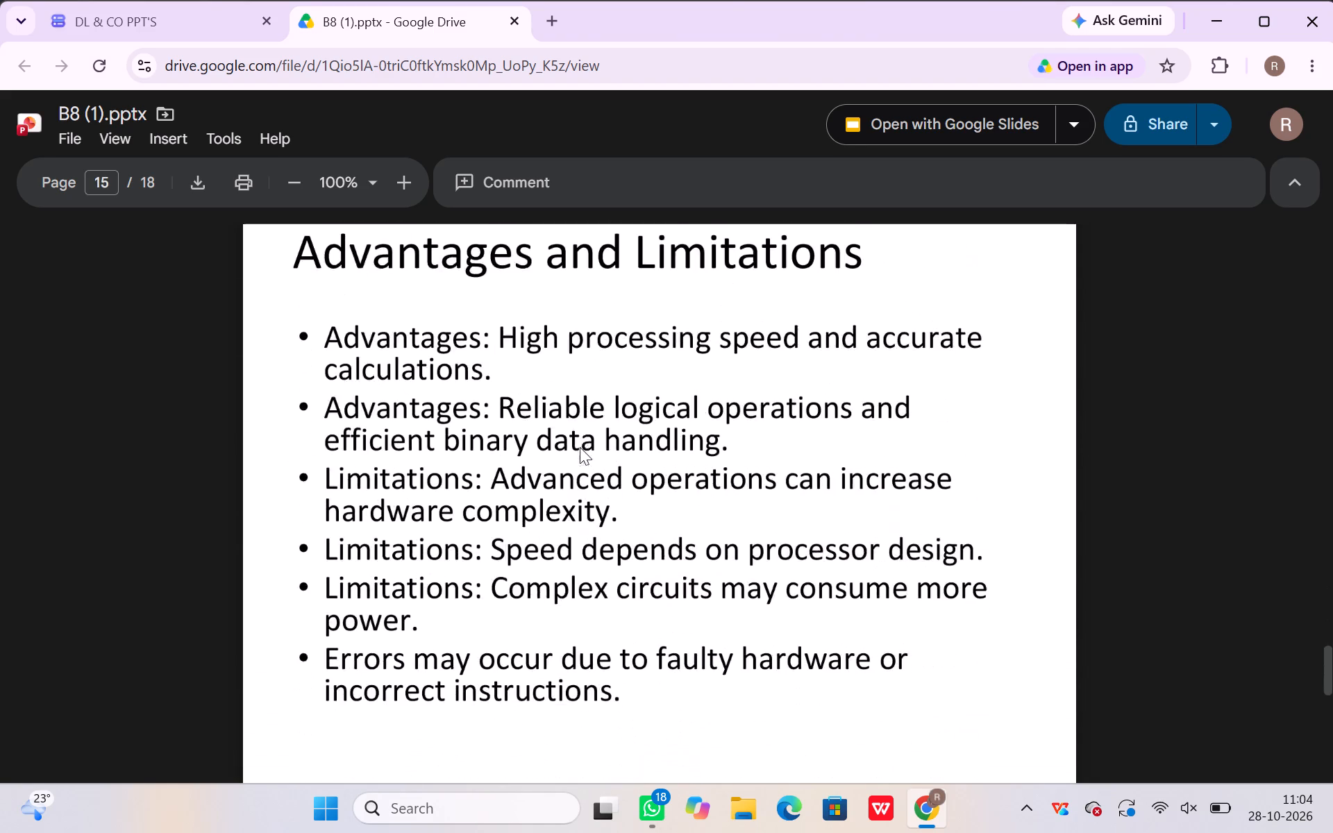
{"action": "scroll", "coordinate": [580, 447], "scroll_direction": "down", "scroll_amount": 11}
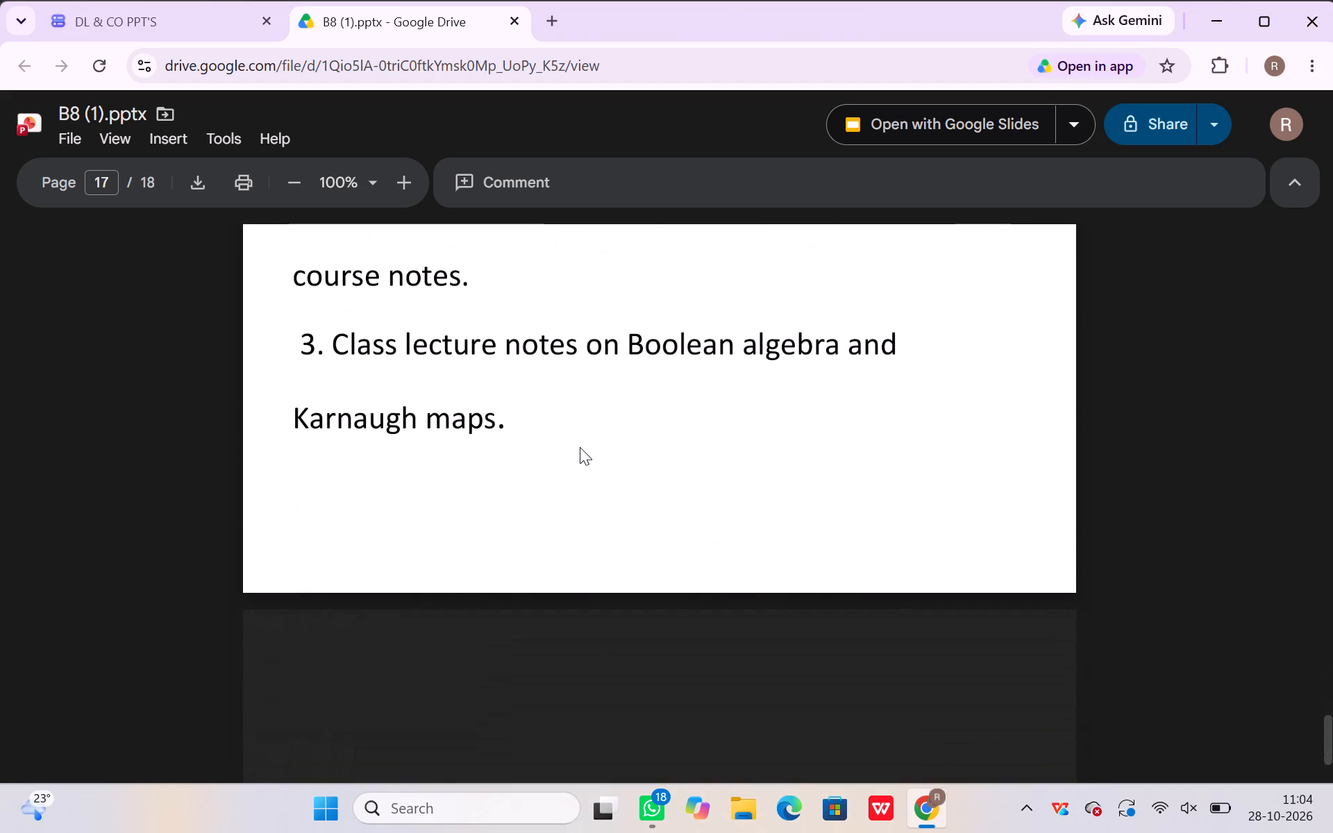
{"action": "scroll", "coordinate": [580, 447], "scroll_direction": "down", "scroll_amount": 8}
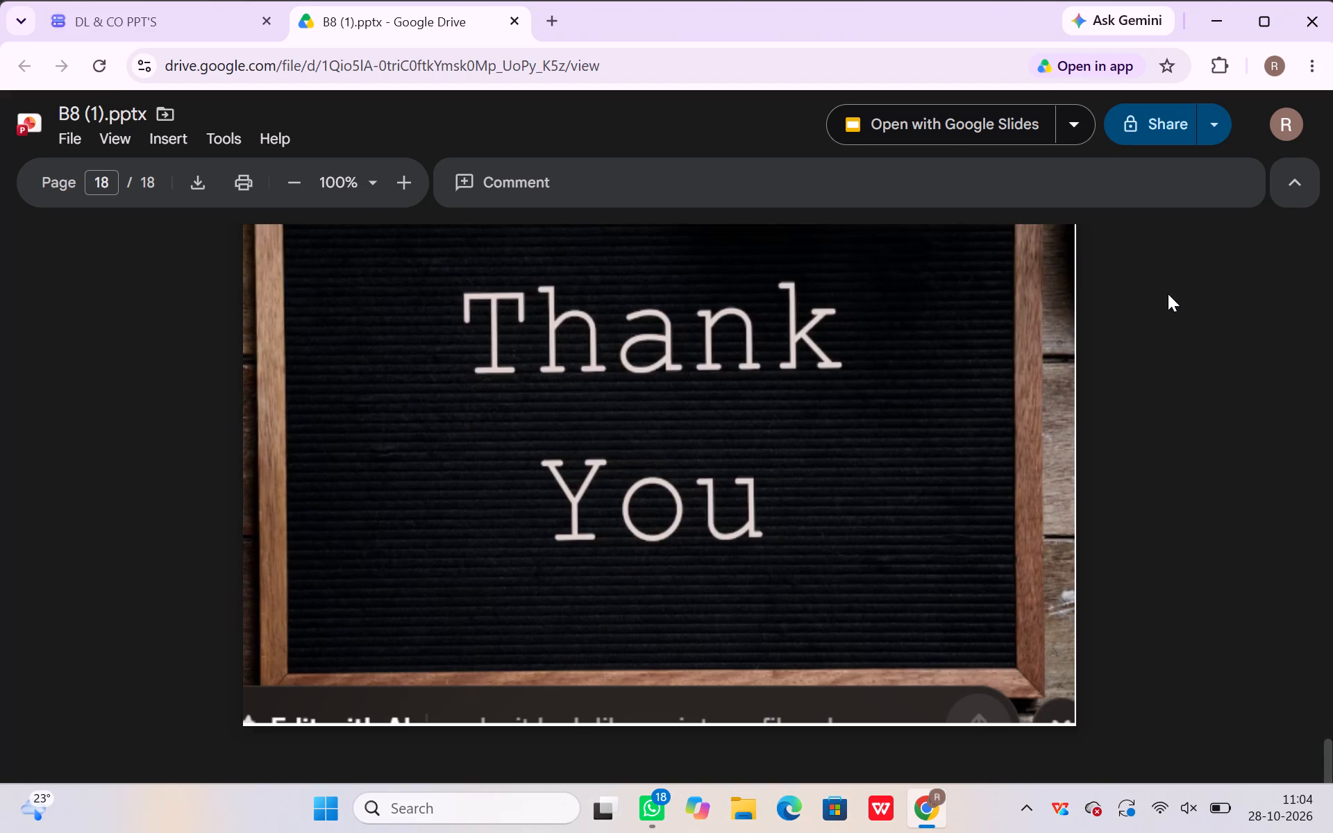
Return to the DL & CO PPT'S form and submit the response.
{"action": "double_click", "coordinate": [187, 32]}
{"action": "left_click", "coordinate": [366, 691]}
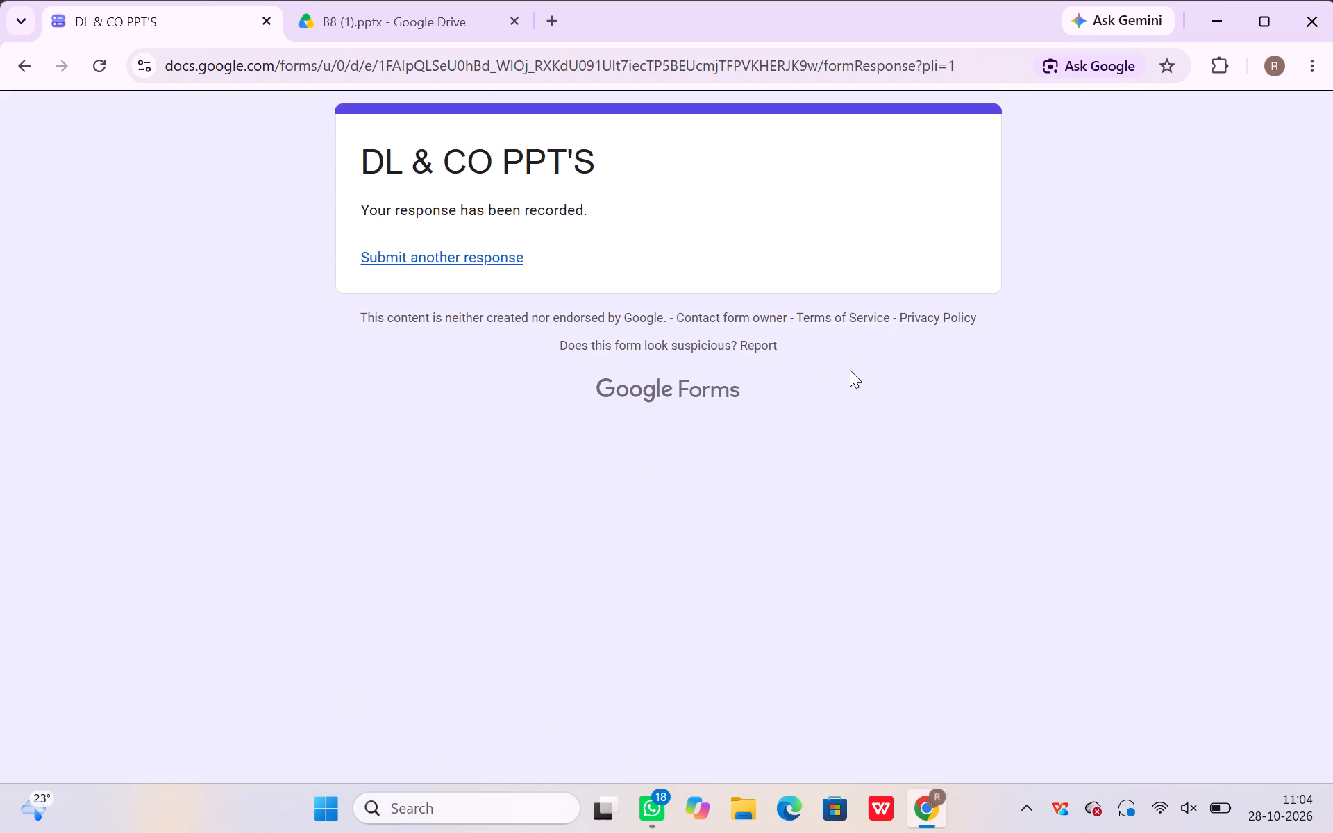
Close the B8 (1).pptx preview and the submitted form, leaving only the desktop.
{"action": "left_click", "coordinate": [508, 18]}
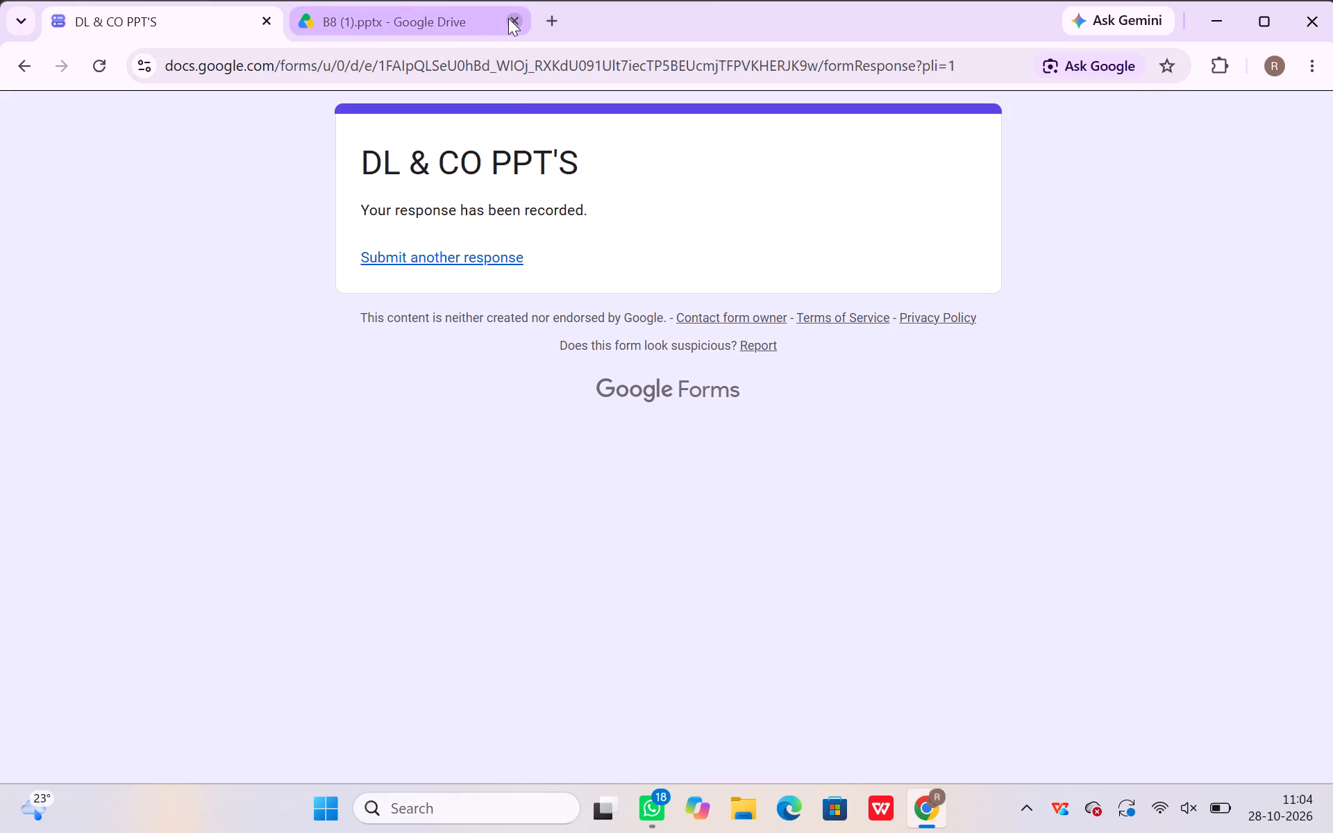
{"action": "left_click", "coordinate": [272, 14]}
{"action": "left_click", "coordinate": [585, 331]}
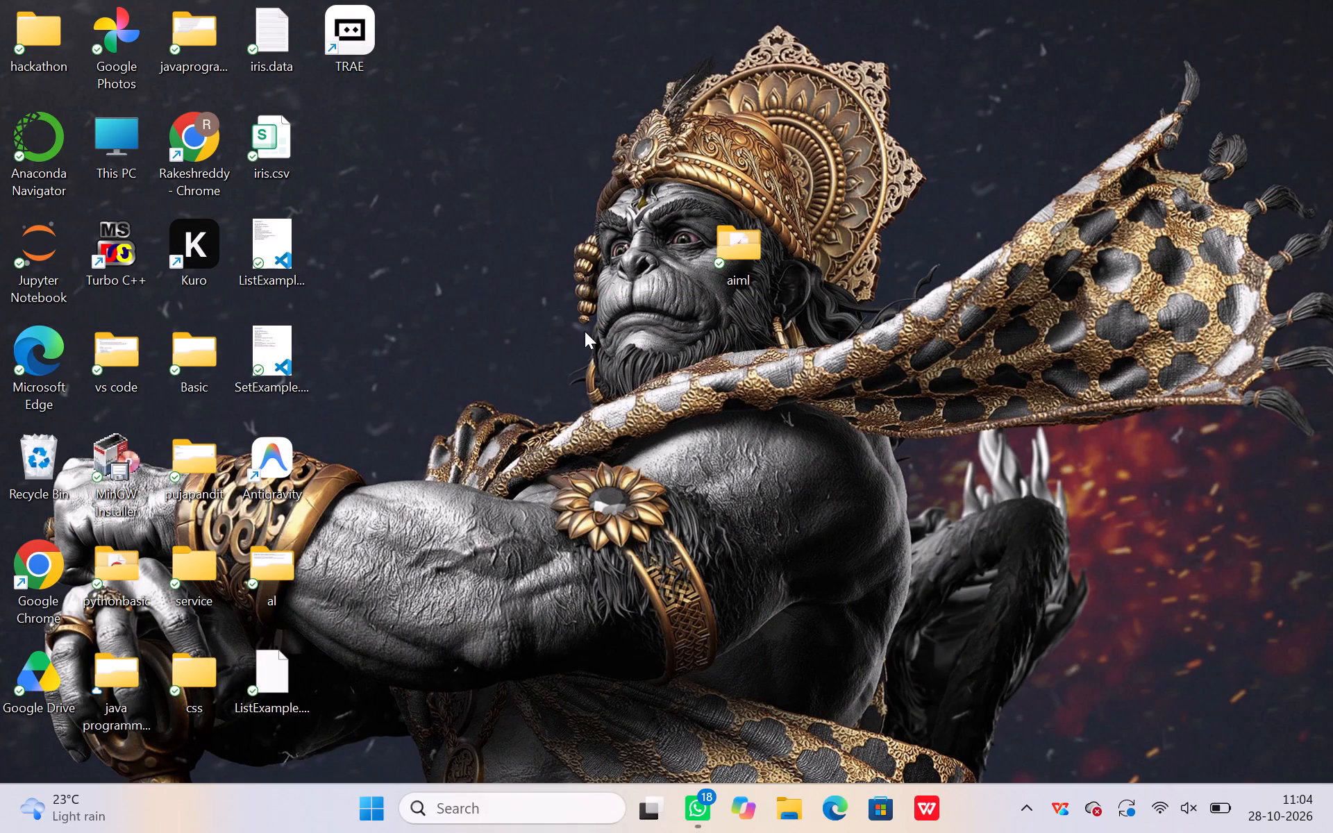